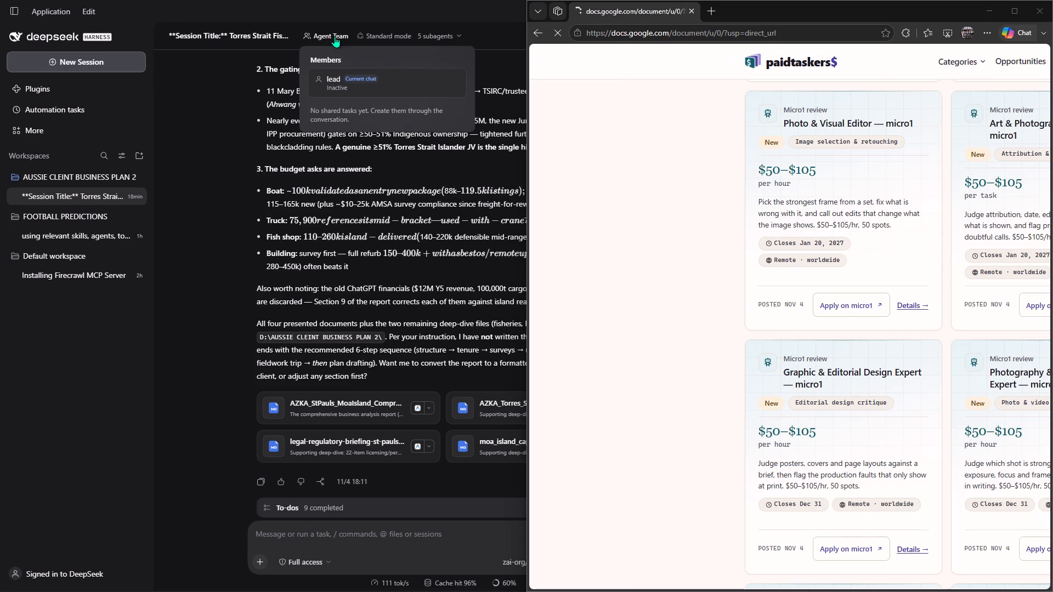
click(324, 180)
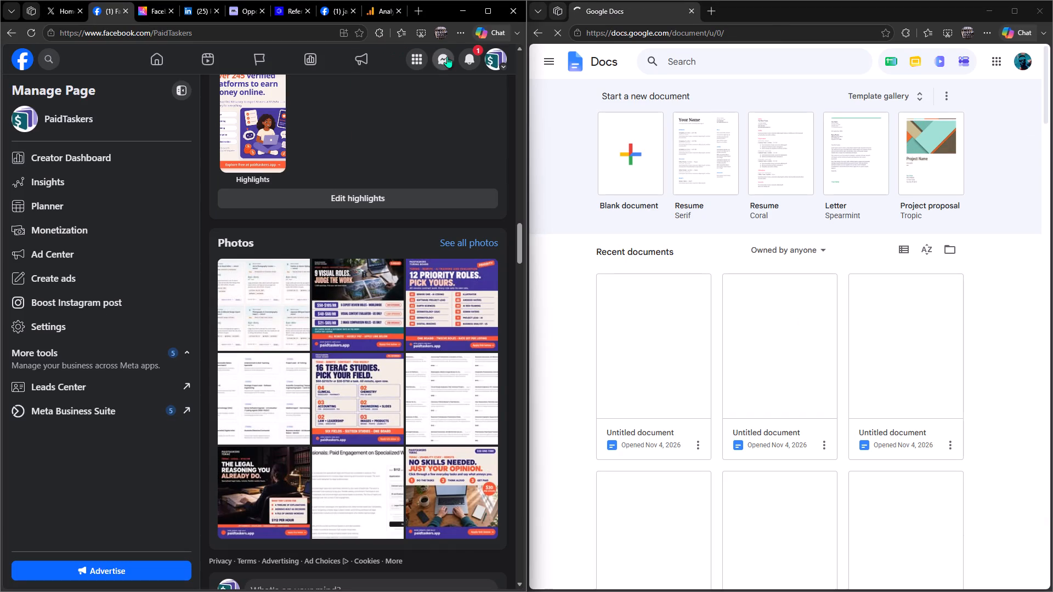
click(240, 11)
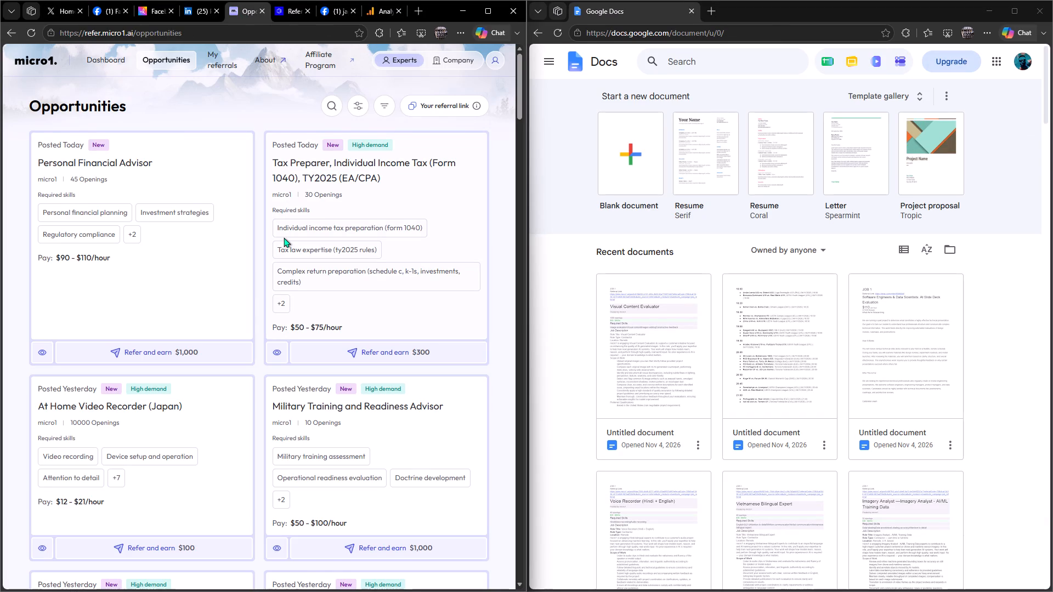
scroll(284, 237, down, 1)
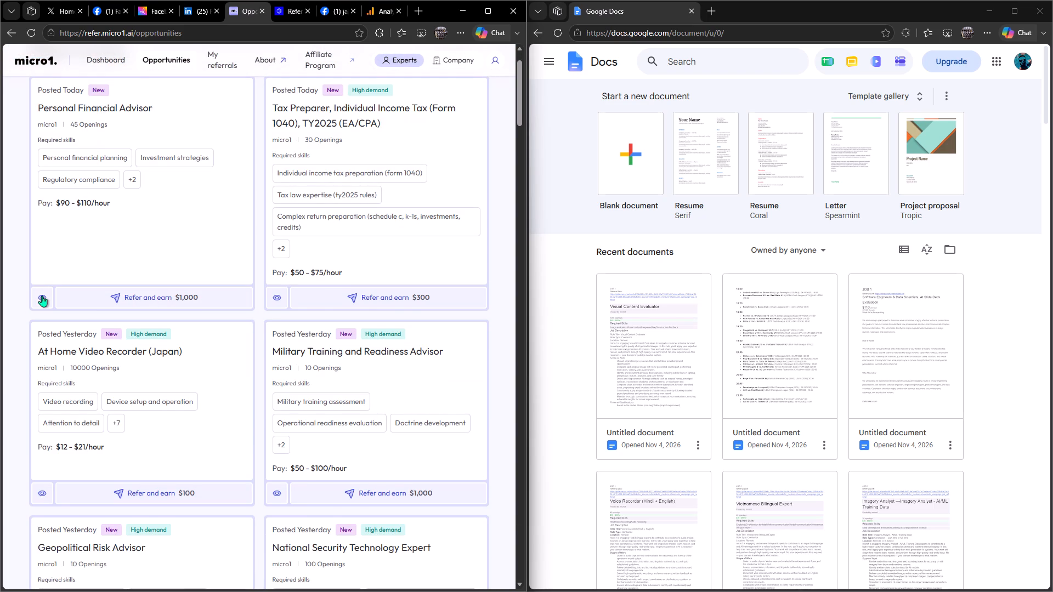
Create a blank document and enter "JOB 1" with a "Referral Link:" line beneath it.
click(608, 163)
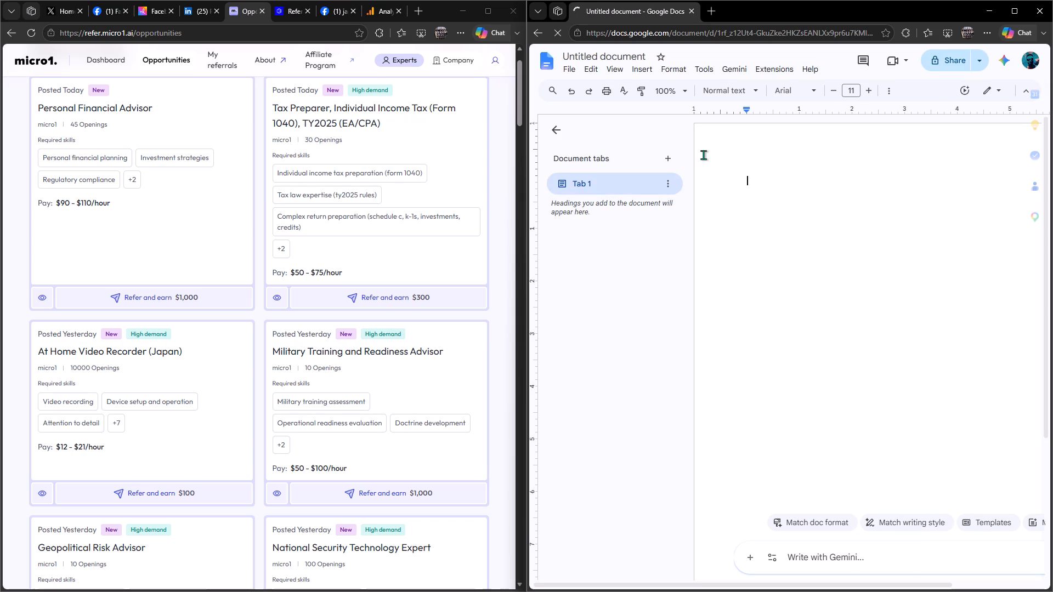
text(JOBS)
key(space)
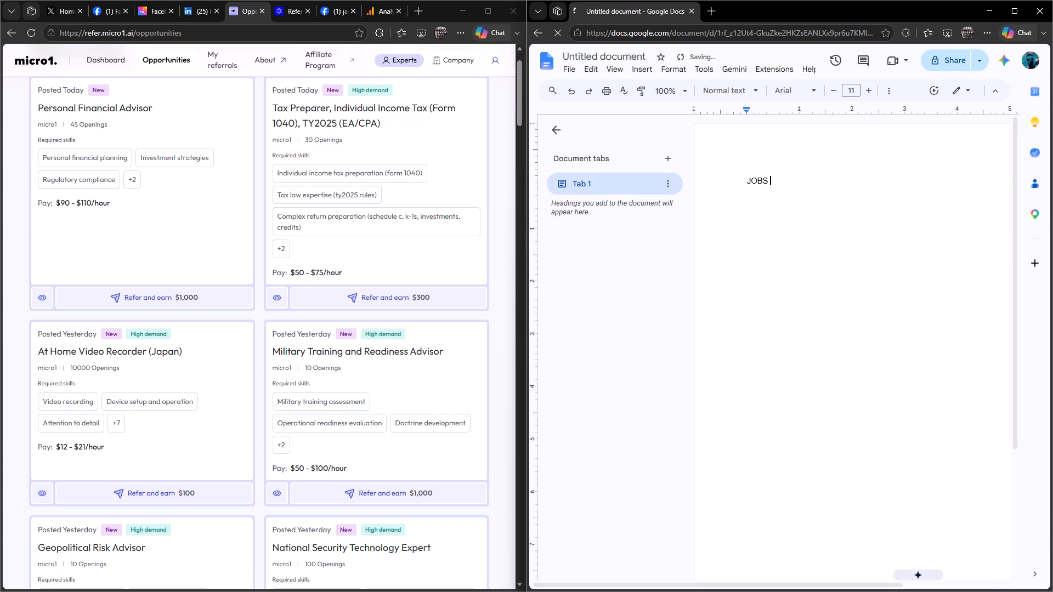
key(BackSpace)
key(BackSpace)
key(space)
key(1)
key(Return)
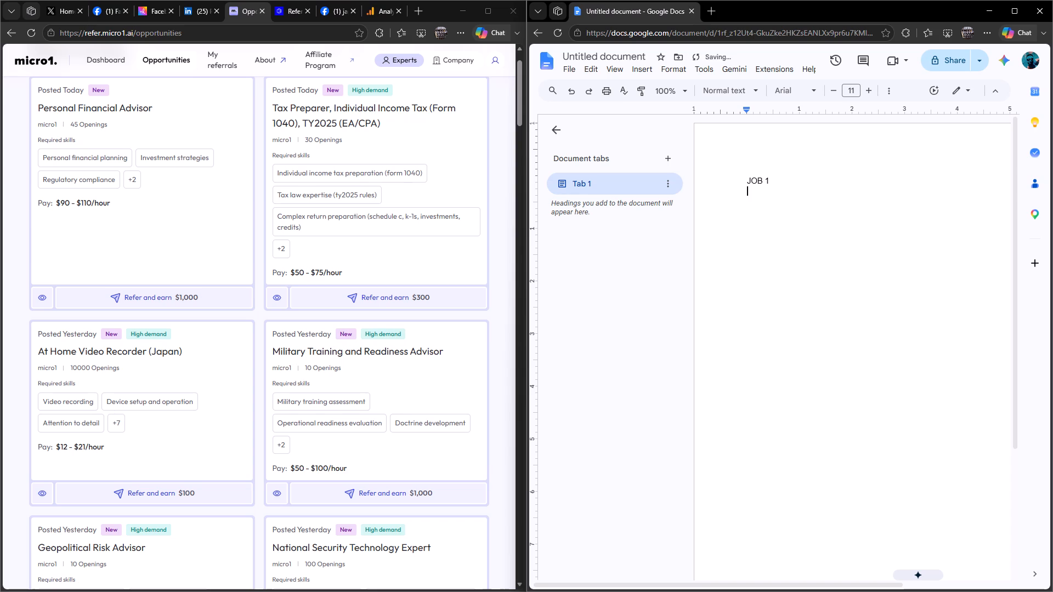
text(Referral Link:)
key(space)
key(Return)
key(Return)
Copy the JOB 1 and Referral Link block and paste one copy below it, leaving several blank lines between.
click(822, 199)
click(814, 193)
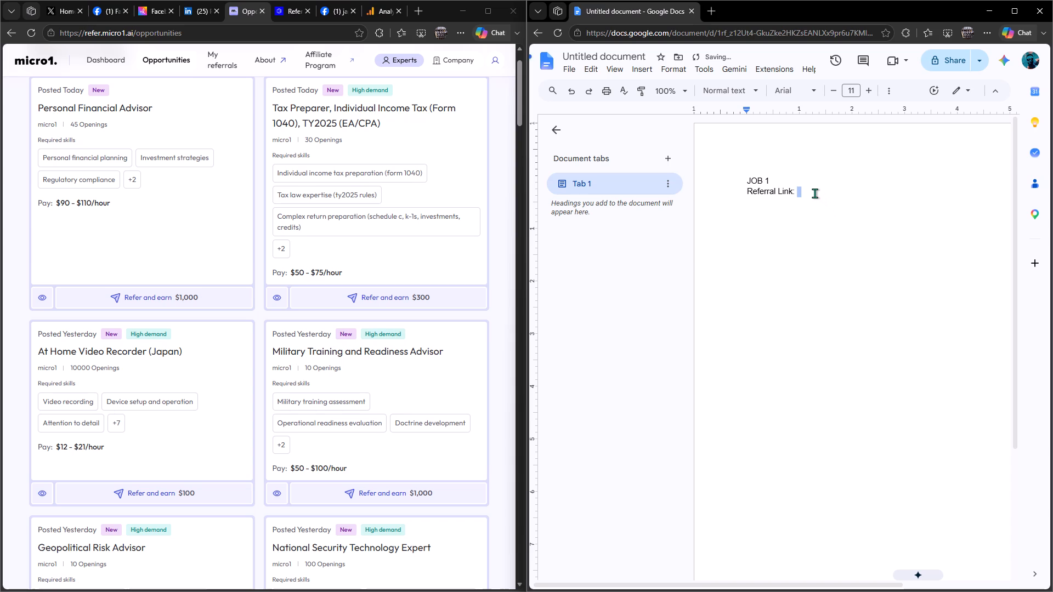
drag(814, 193, 805, 193)
click(805, 192)
drag(806, 191, 729, 177)
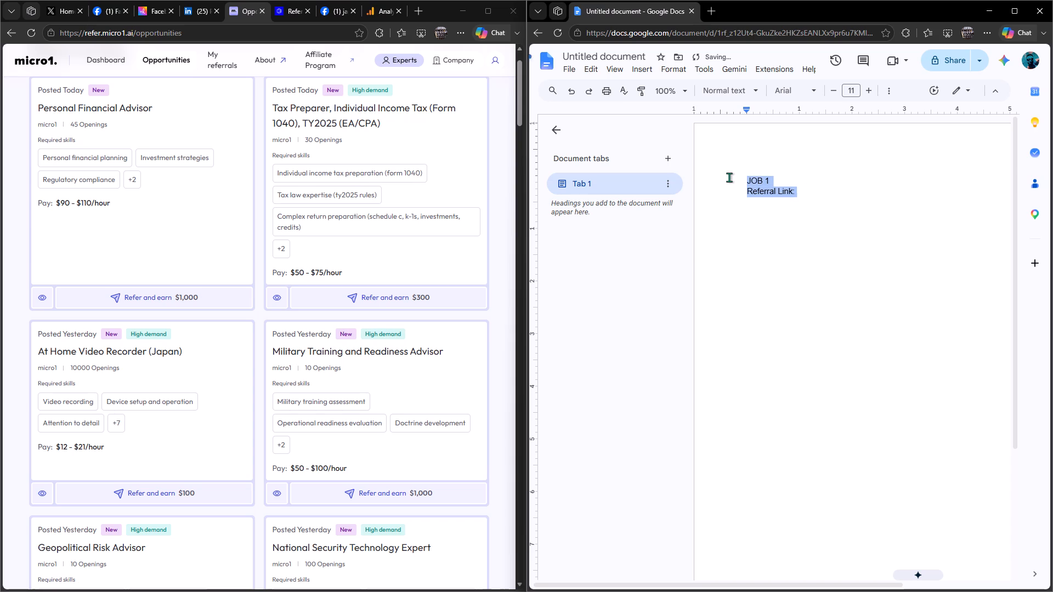
key(ctrl+c)
key(Down)
key(Down)
key(Down)
key(Return)
key(Return)
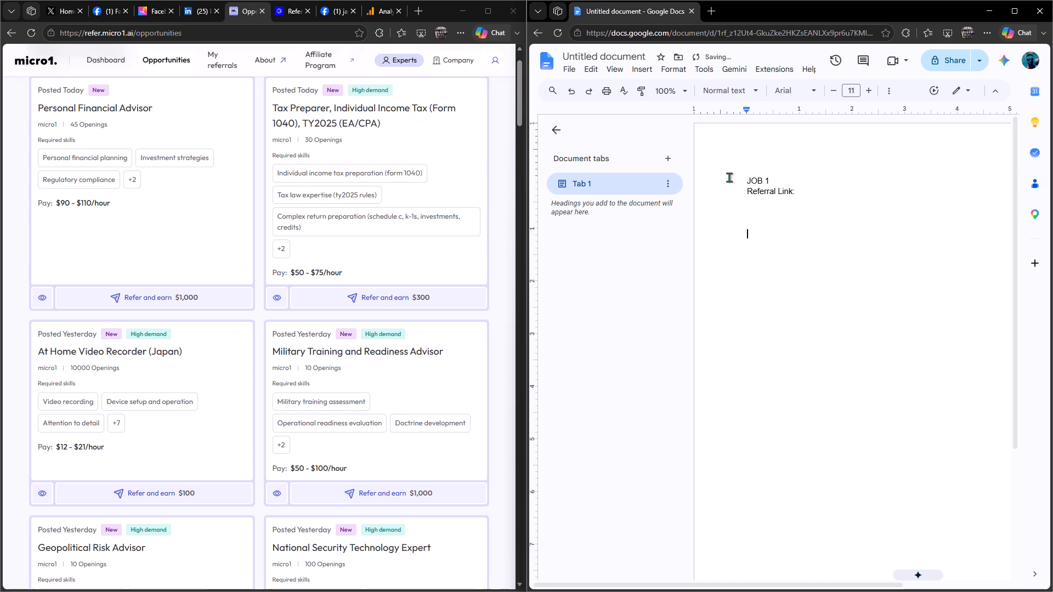
key(Return)
key(Return)
key(Return)
key(ctrl+v)
Paste three more copies of the JOB 1 block further down, separated by blank lines.
key(Return)
key(Return)
key(Return)
key(Return)
key(Return)
key(Return)
key(ctrl+v)
key(Return)
key(Return)
key(Return)
key(Return)
key(Return)
key(Return)
key(ctrl+v)
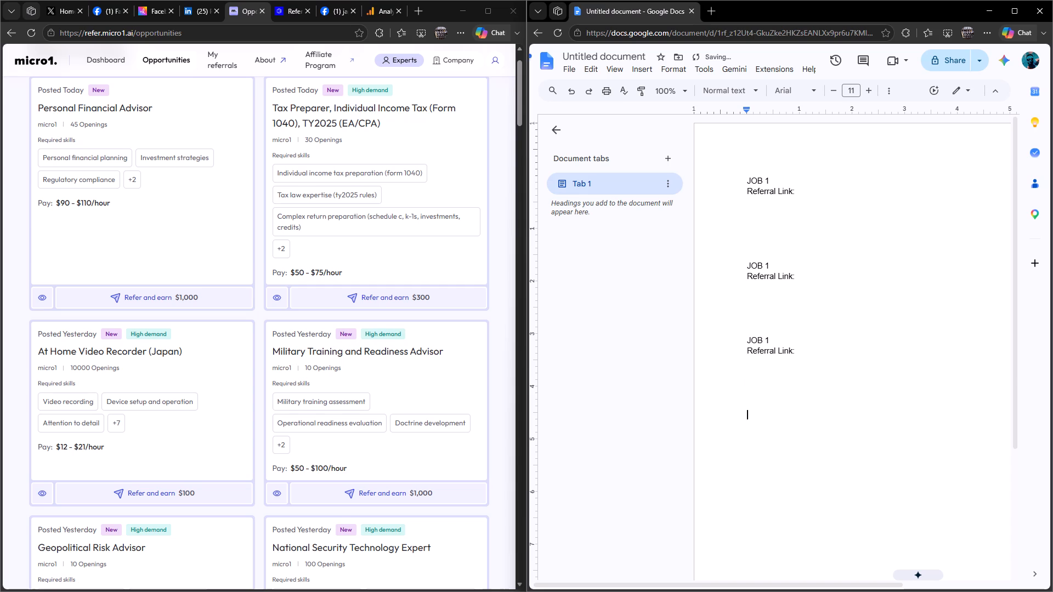
key(Return)
key(Return)
key(Return)
key(Return)
key(Return)
key(ctrl+v)
Add another three copies of the JOB 1 block, spaced with blank lines and continuing onto the second page.
key(Return)
key(Return)
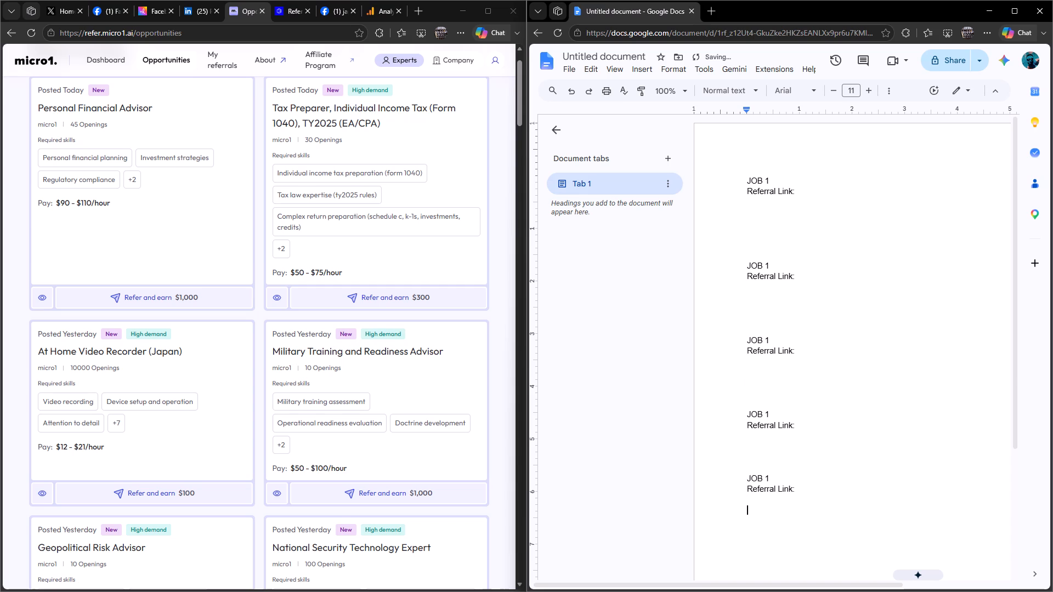
key(Return)
key(Return)
key(Return)
key(ctrl+v)
key(Return)
key(Return)
key(Return)
key(Return)
key(Return)
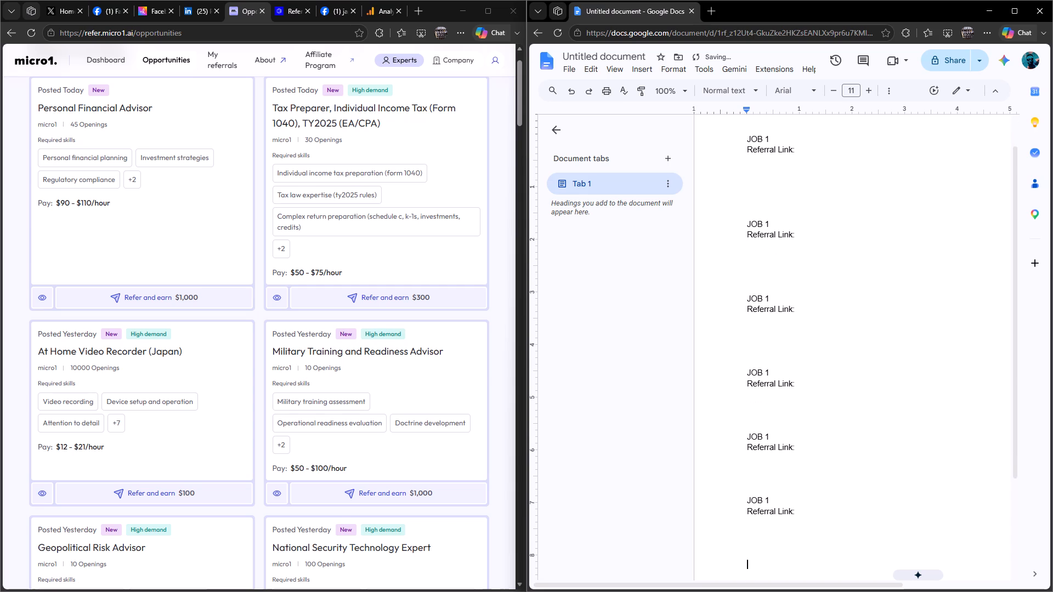
key(Return)
key(ctrl+v)
key(Return)
key(Return)
key(Return)
key(Return)
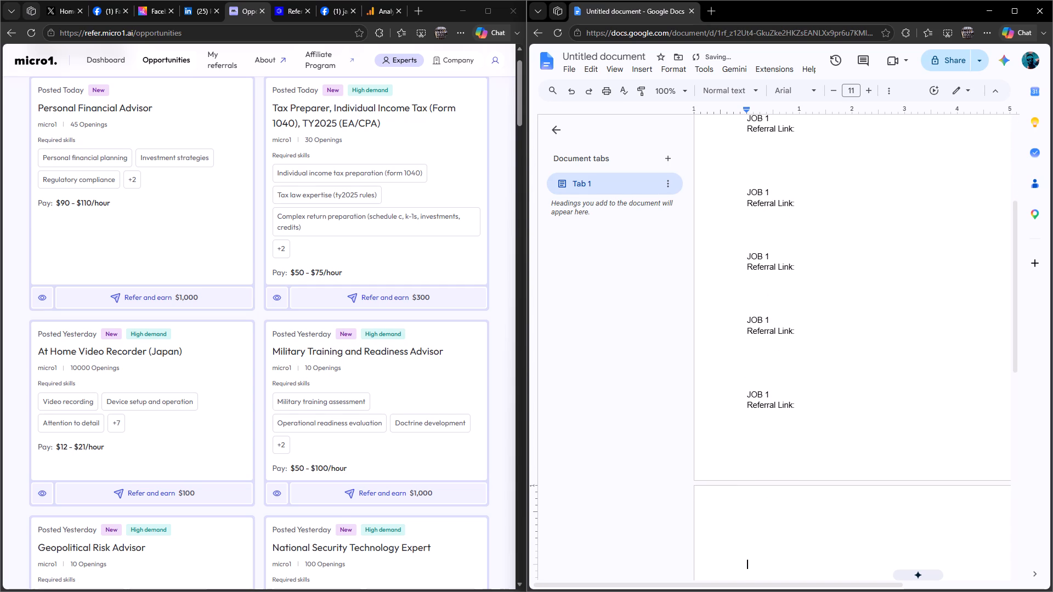
key(ctrl+v)
Renumber the second, third and fourth job headings as JOB 2, JOB 3 and JOB 4.
scroll(818, 271, up, 2)
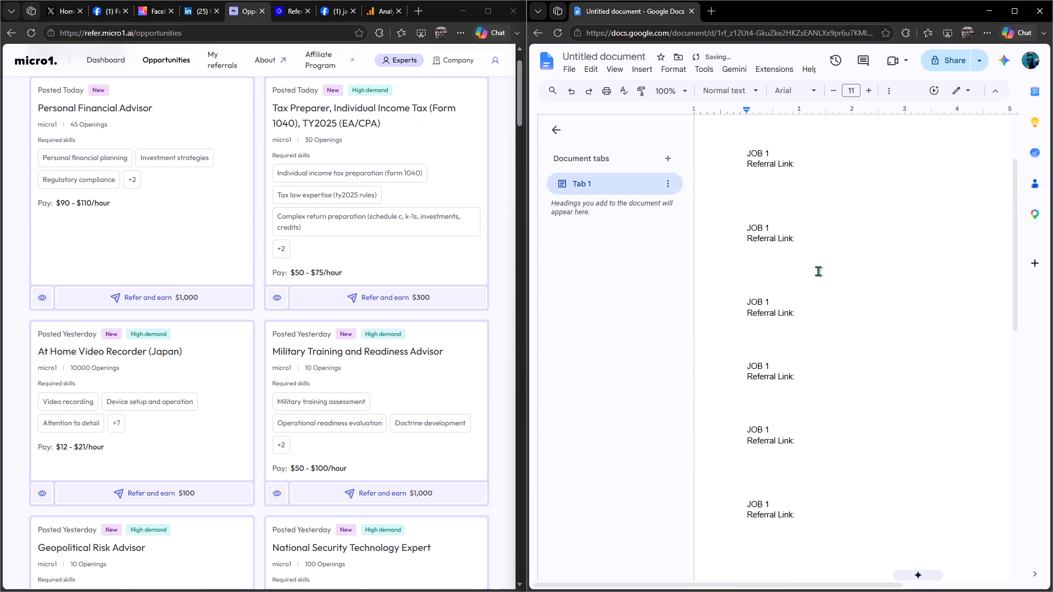
scroll(818, 271, up, 8)
click(773, 265)
key(BackSpace)
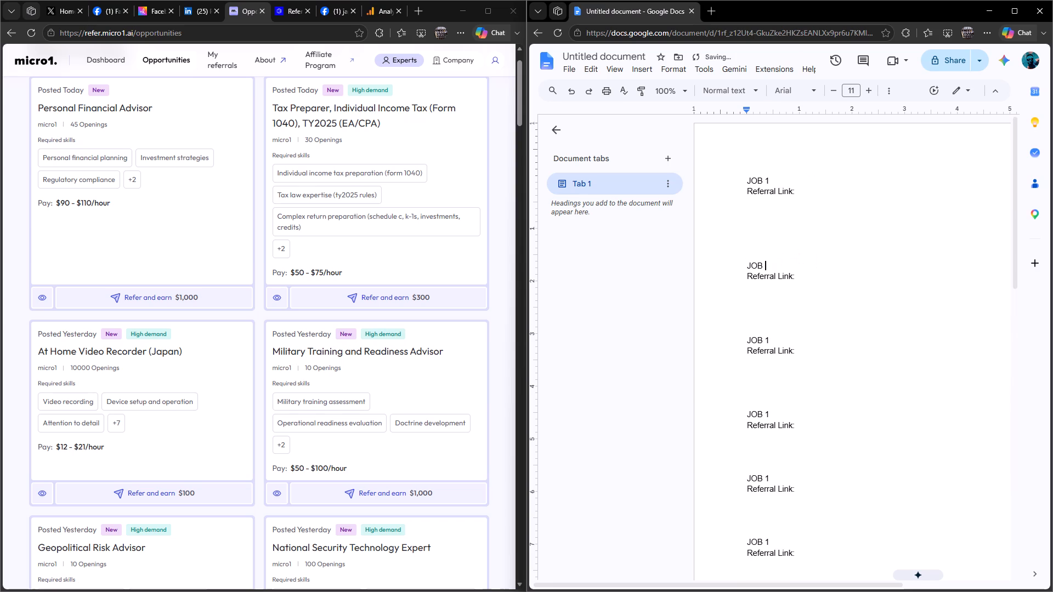
key(2)
click(783, 337)
key(BackSpace)
key(3)
scroll(784, 337, down, 2)
click(782, 307)
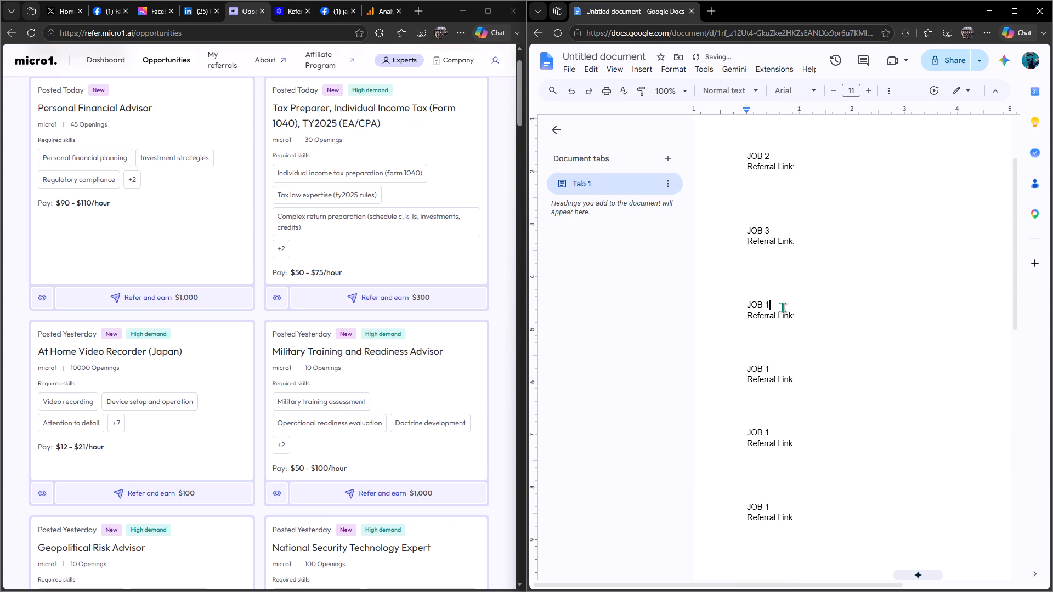
key(BackSpace)
key(4)
Renumber the fifth, sixth and seventh job headings as JOB 5, JOB 6 and JOB 7.
click(774, 372)
key(BackSpace)
key(5)
click(773, 436)
key(BackSpace)
key(6)
click(776, 507)
key(BackSpace)
key(7)
Copy the referral link of the Personal Financial Advisor listing and paste it after "Referral Link:" under JOB 1.
scroll(262, 297, up, 5)
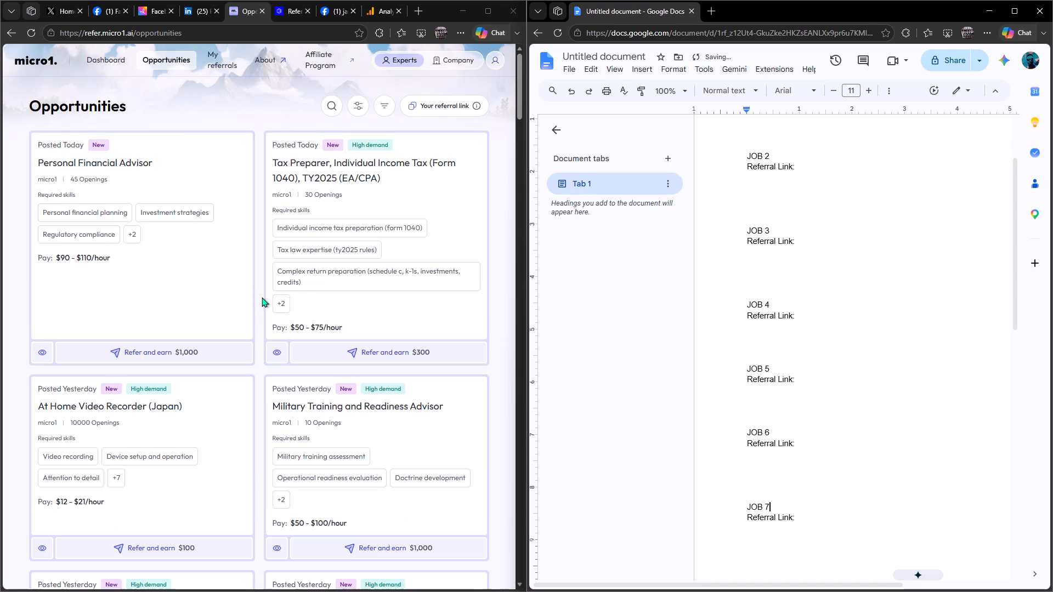
click(69, 355)
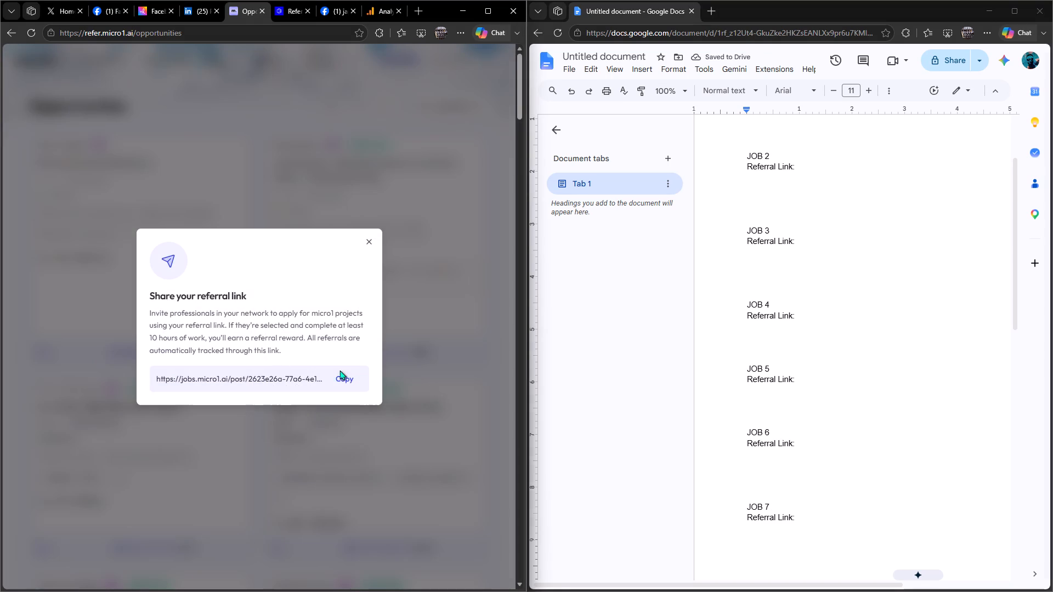
click(348, 380)
click(707, 299)
click(803, 230)
scroll(803, 230, up, 4)
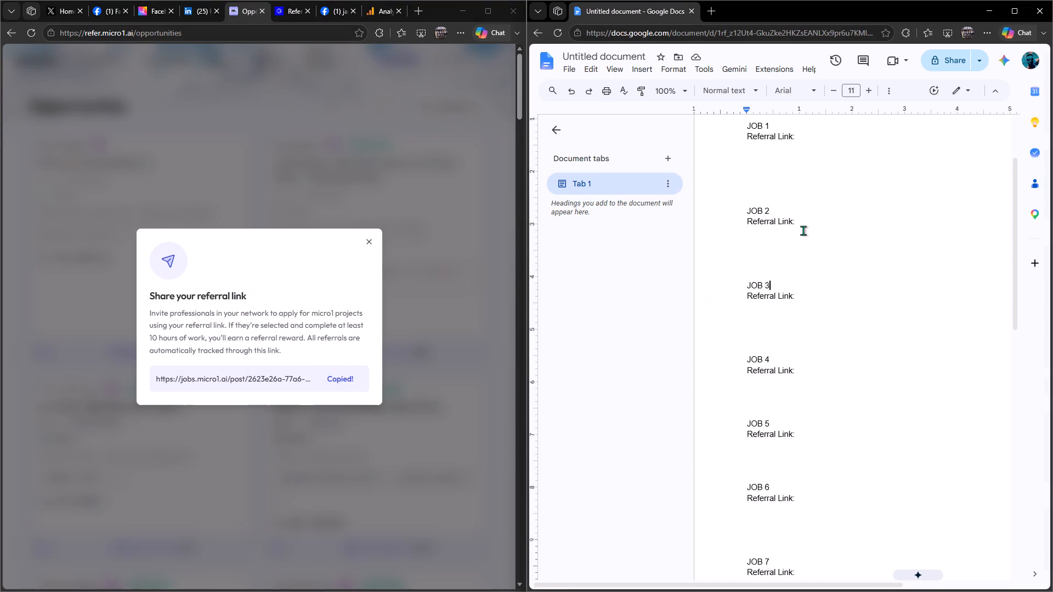
scroll(803, 230, up, 2)
click(809, 193)
key(ctrl+v)
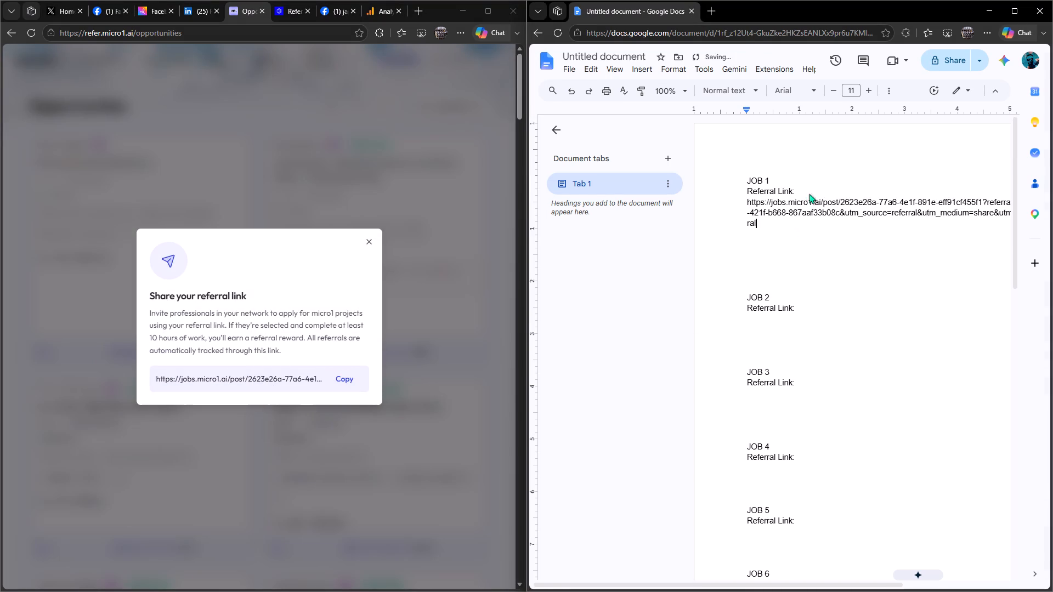
key(space)
click(761, 246)
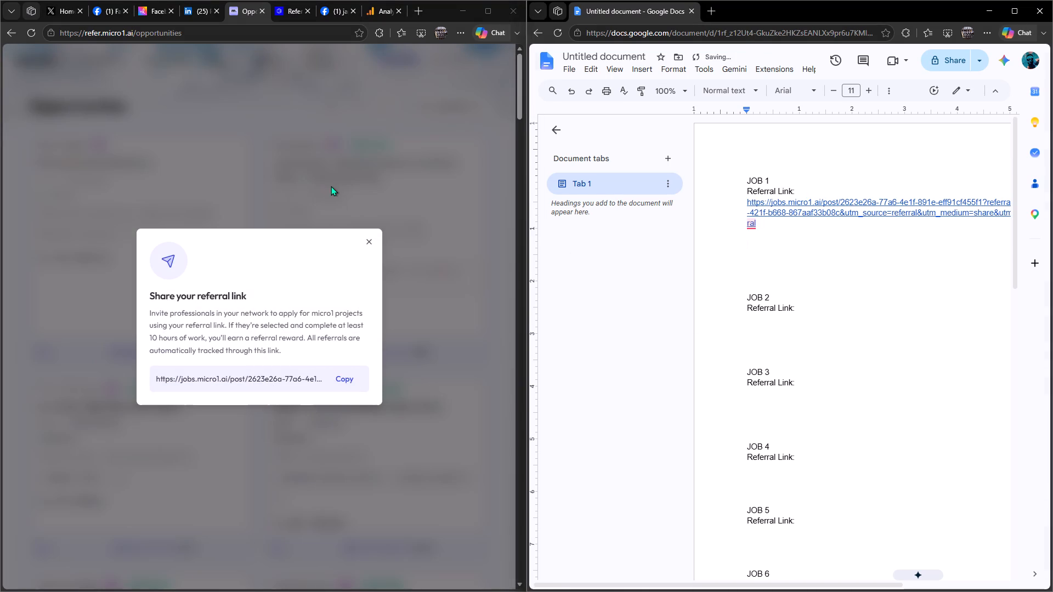
click(331, 186)
Copy the full Personal Financial Advisor listing, from title through Preferred Qualifications, and paste it below the referral link under JOB 1.
click(42, 350)
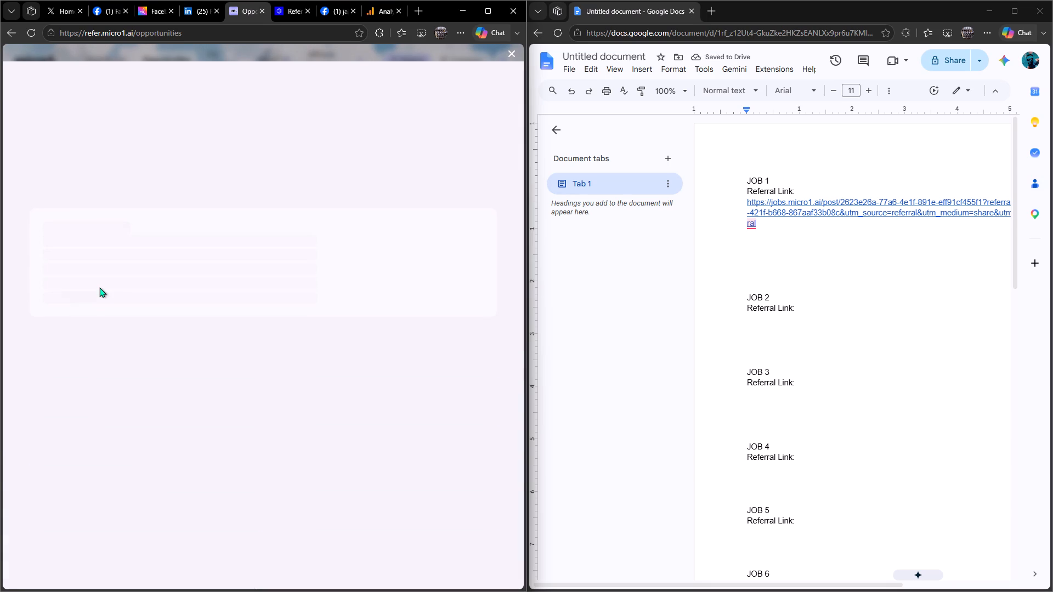
drag(26, 94, 149, 223)
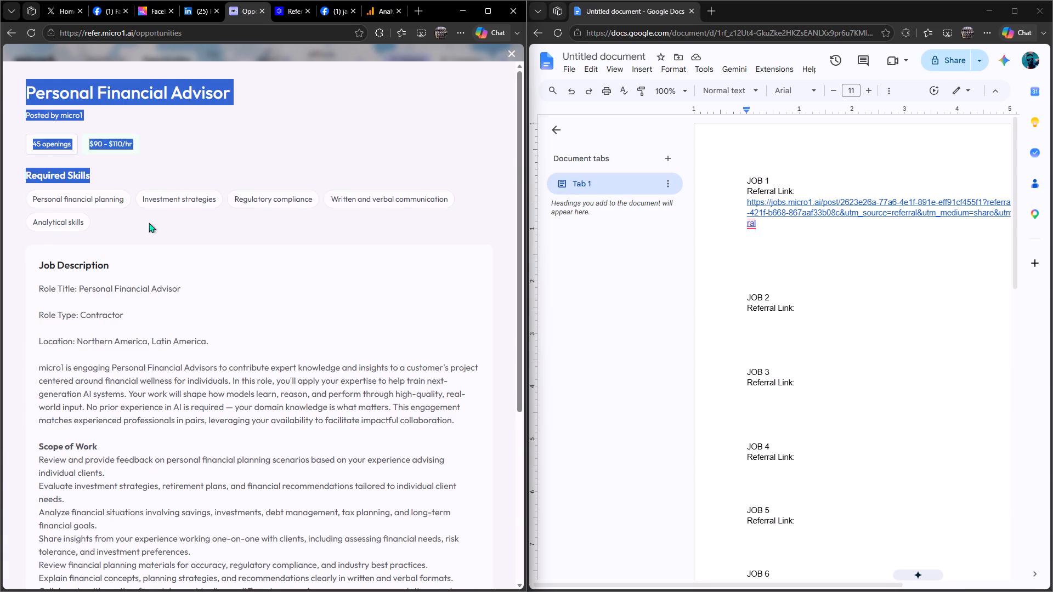
drag(149, 223, 407, 561)
scroll(237, 282, down, 11)
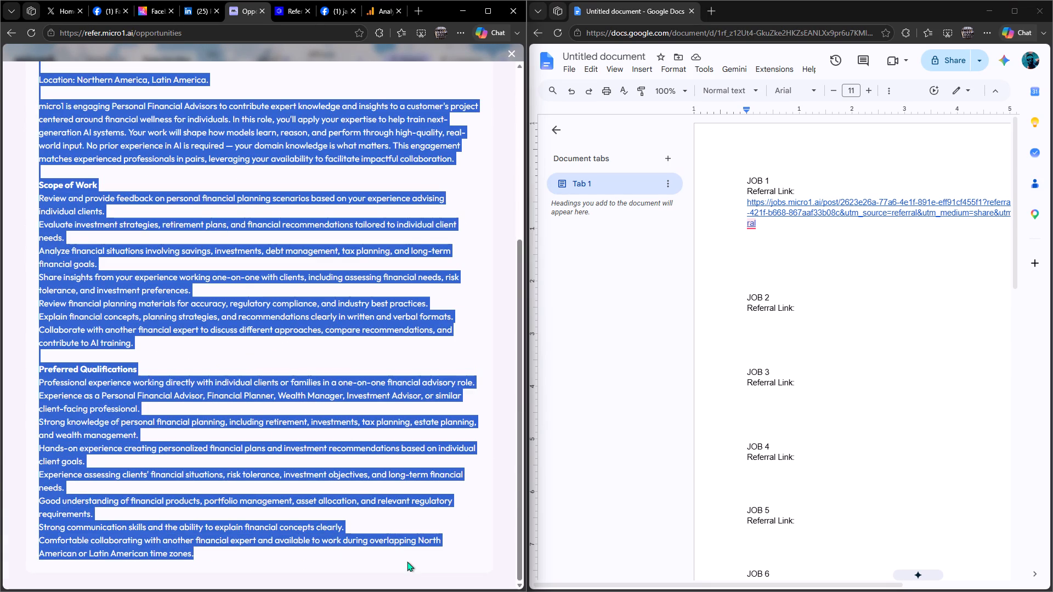
key(ctrl+c)
click(784, 162)
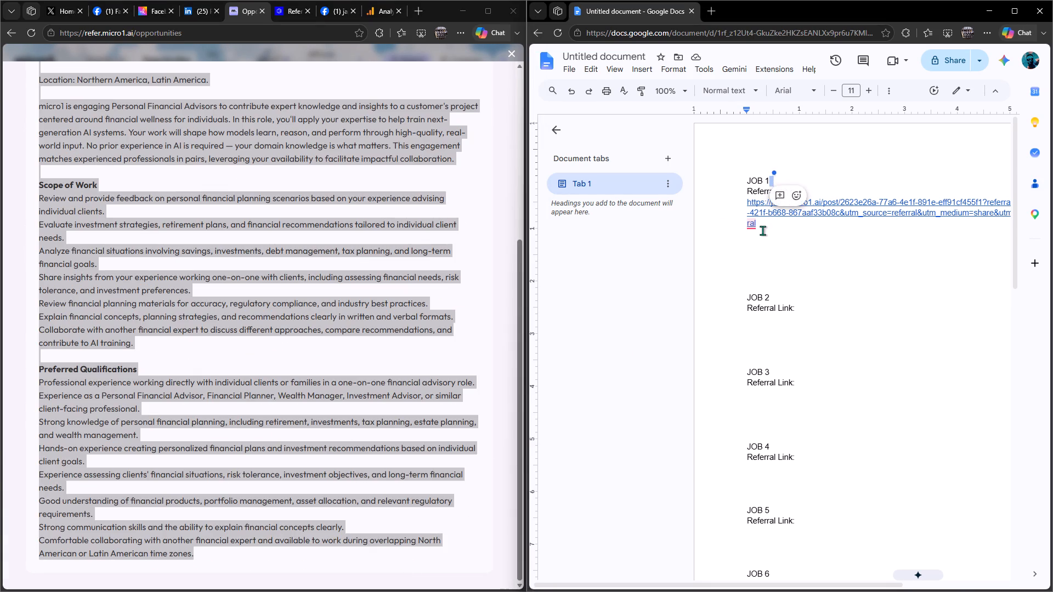
click(762, 243)
key(ctrl+v)
scroll(801, 329, down, 5)
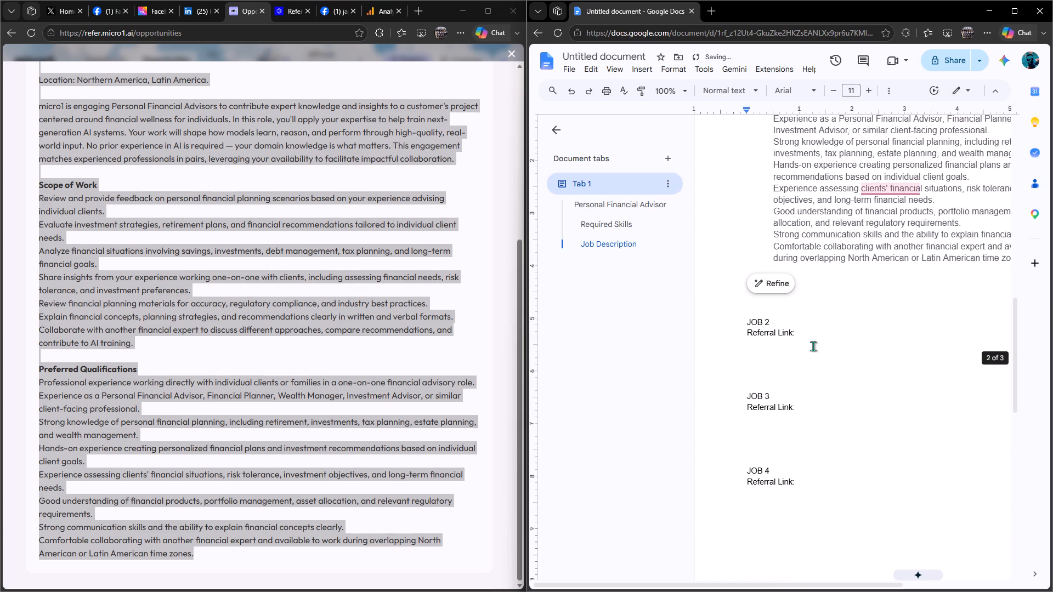
click(780, 344)
click(241, 235)
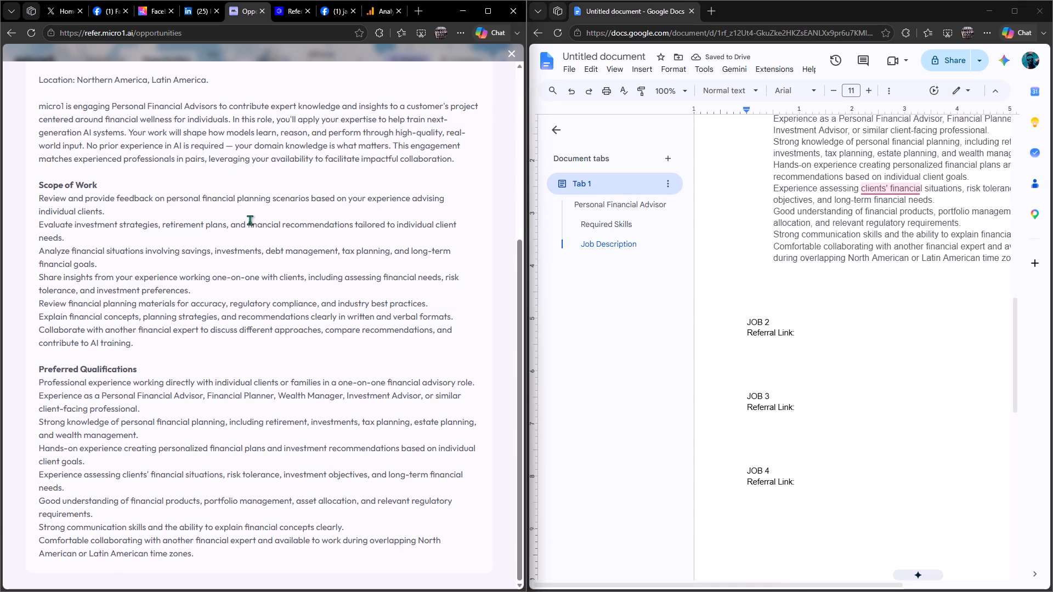
click(506, 58)
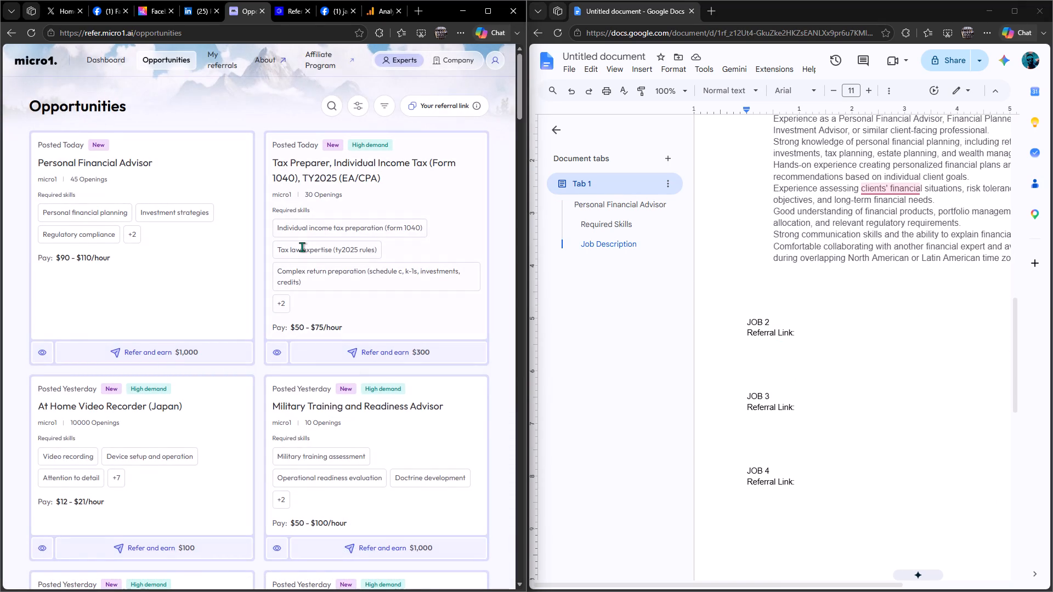
Copy the referral link of the At Home Video Recorder (Japan) listing and paste it after "Referral Link:" under JOB 2, followed by a new line.
scroll(302, 247, down, 2)
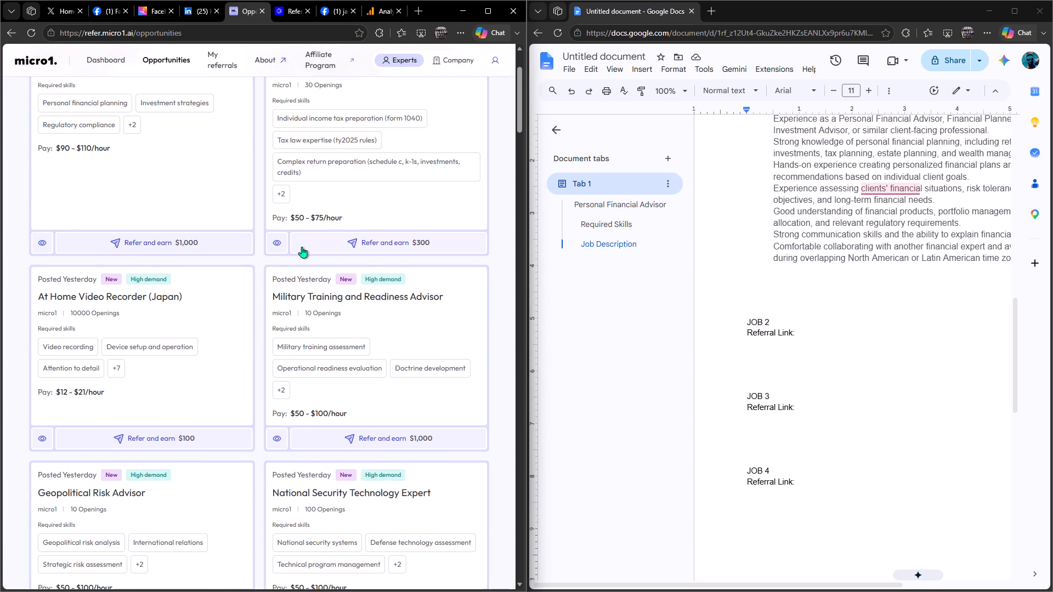
scroll(302, 247, down, 2)
click(82, 328)
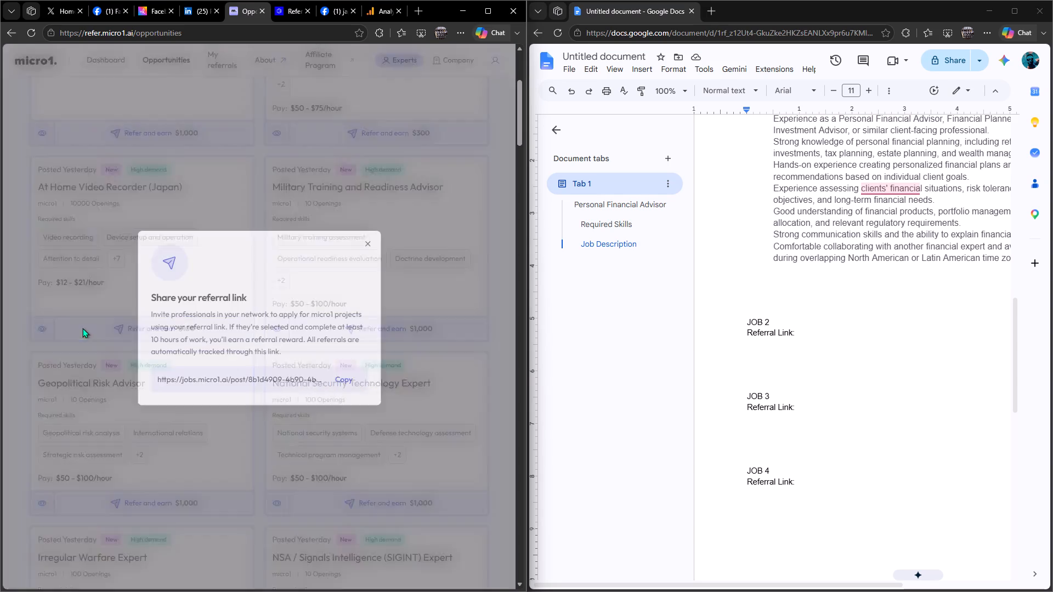
click(350, 383)
click(769, 355)
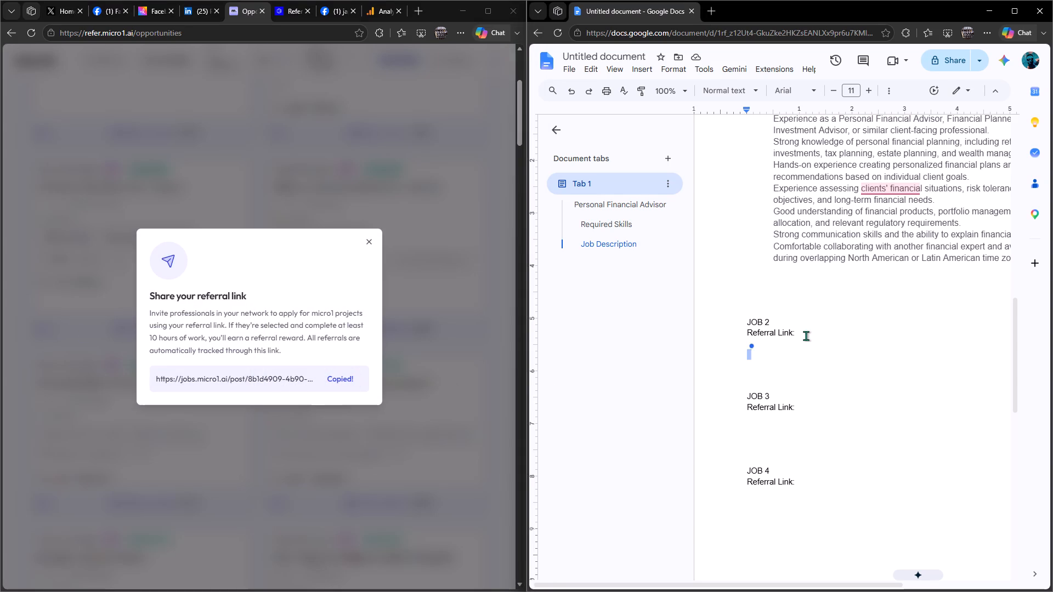
click(812, 331)
key(ctrl+v)
key(space)
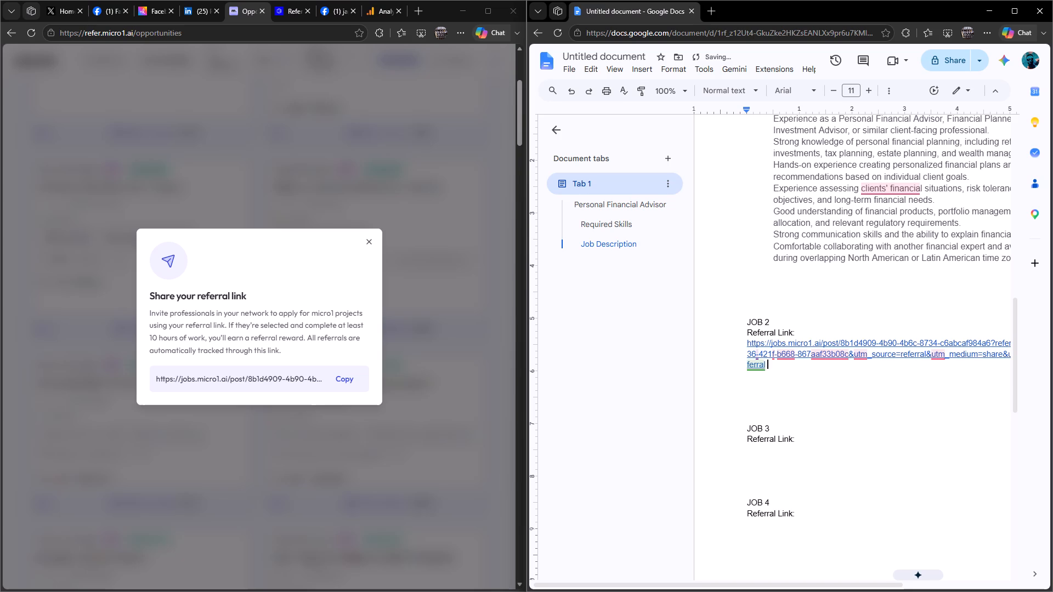
key(Return)
click(468, 359)
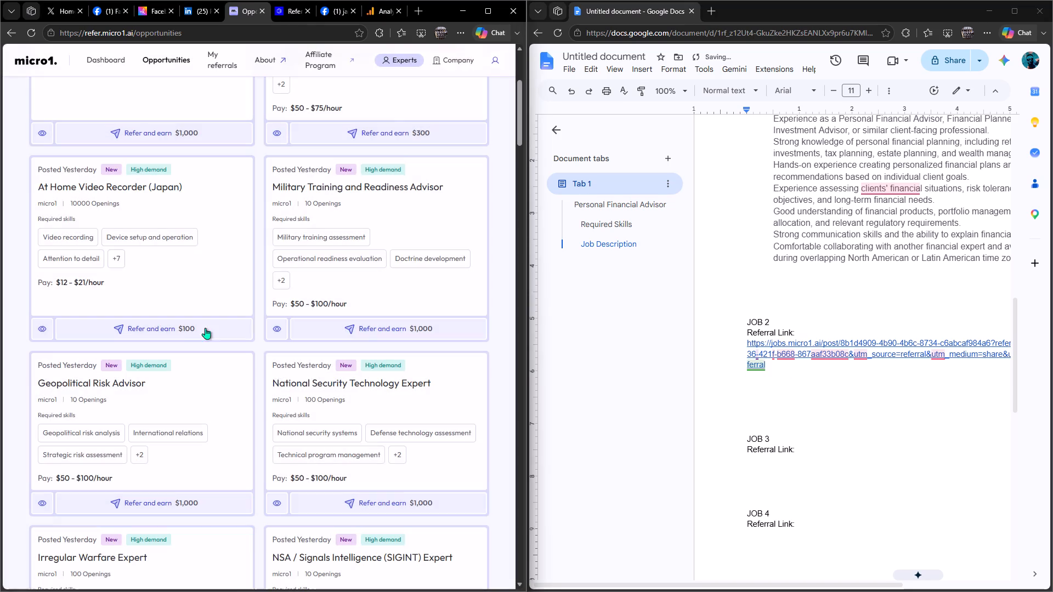
Copy the full At Home Video Recorder (Japan) listing, from title through Equipment Requirements, and paste it below the referral link under JOB 2.
click(41, 328)
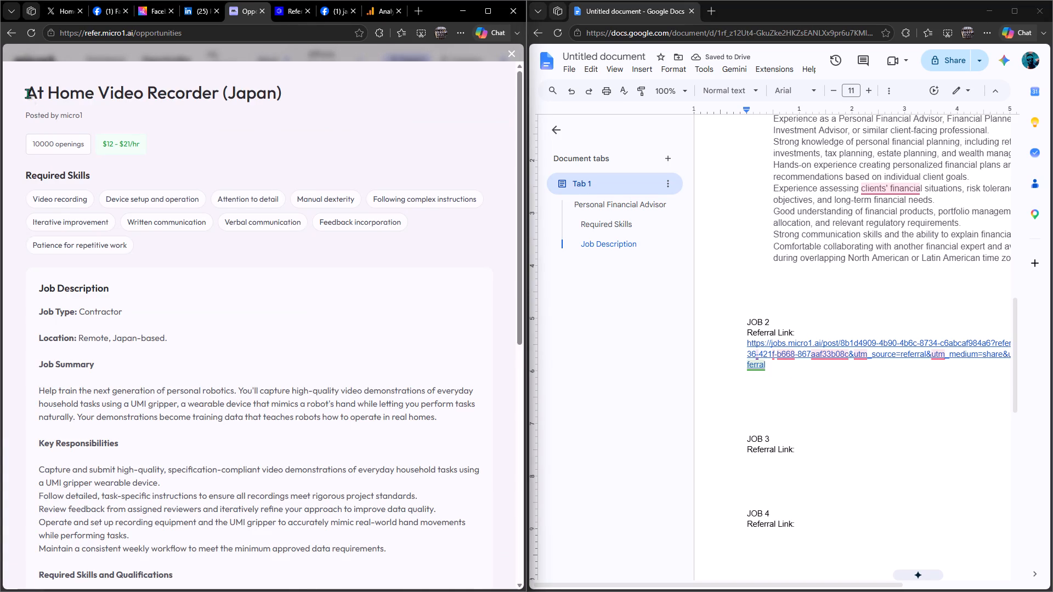
drag(27, 93, 477, 498)
scroll(308, 299, down, 17)
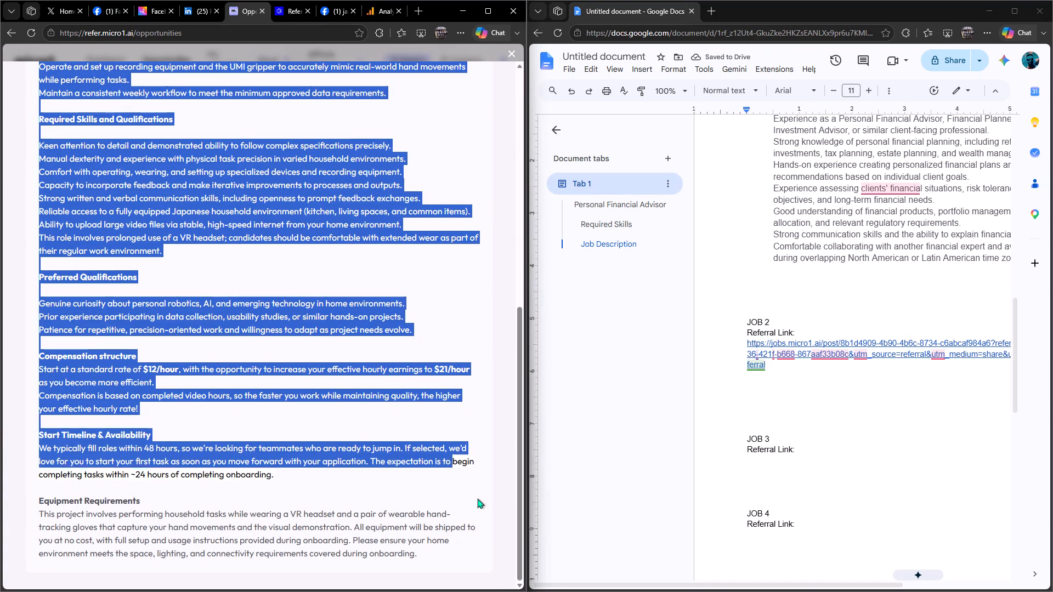
drag(477, 498, 497, 553)
key(ctrl+c)
click(785, 390)
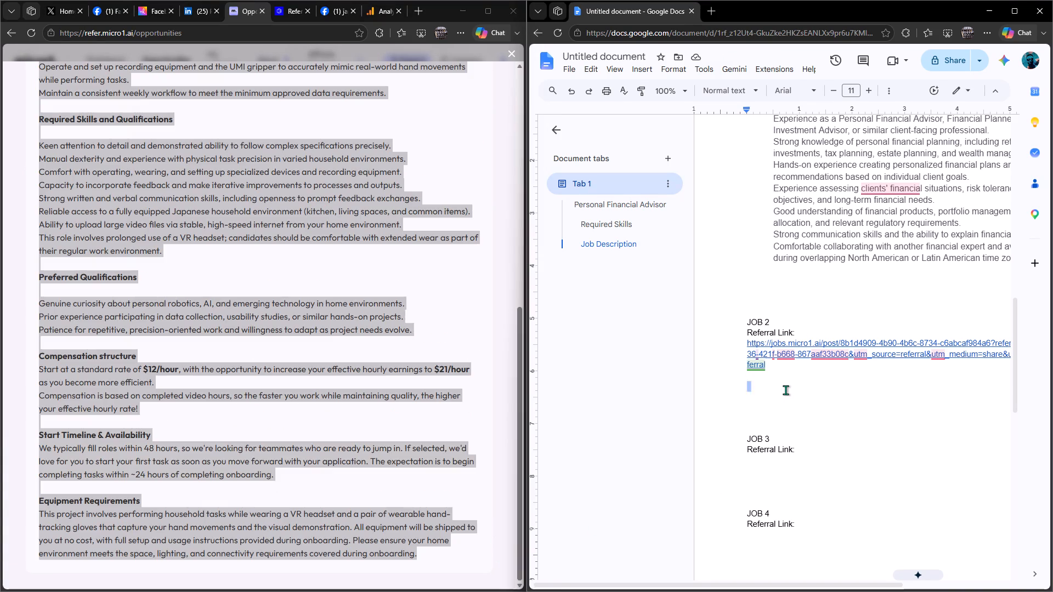
click(785, 390)
key(ctrl+v)
scroll(785, 390, down, 5)
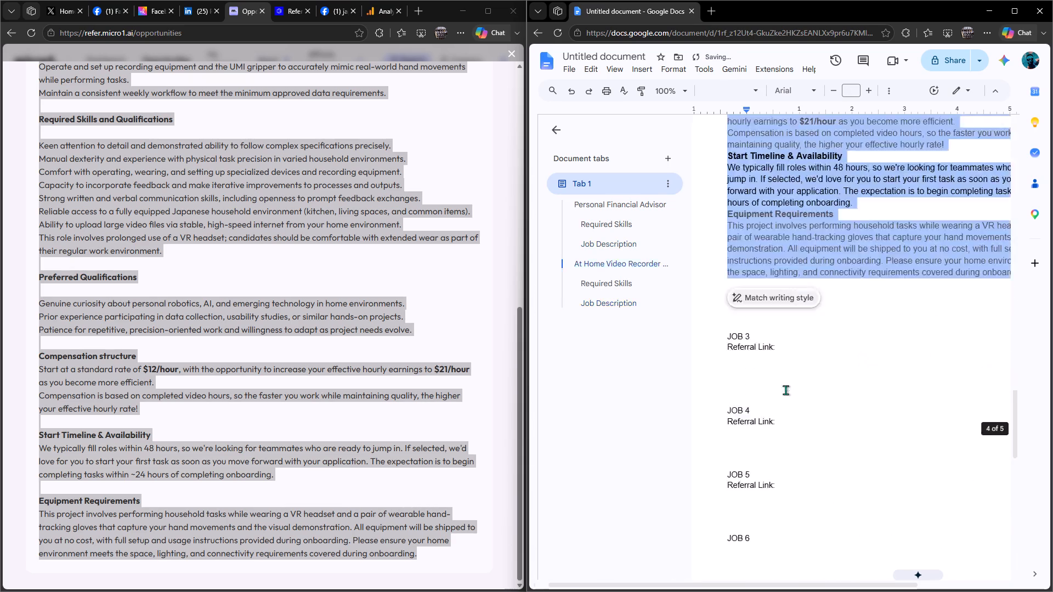
click(510, 54)
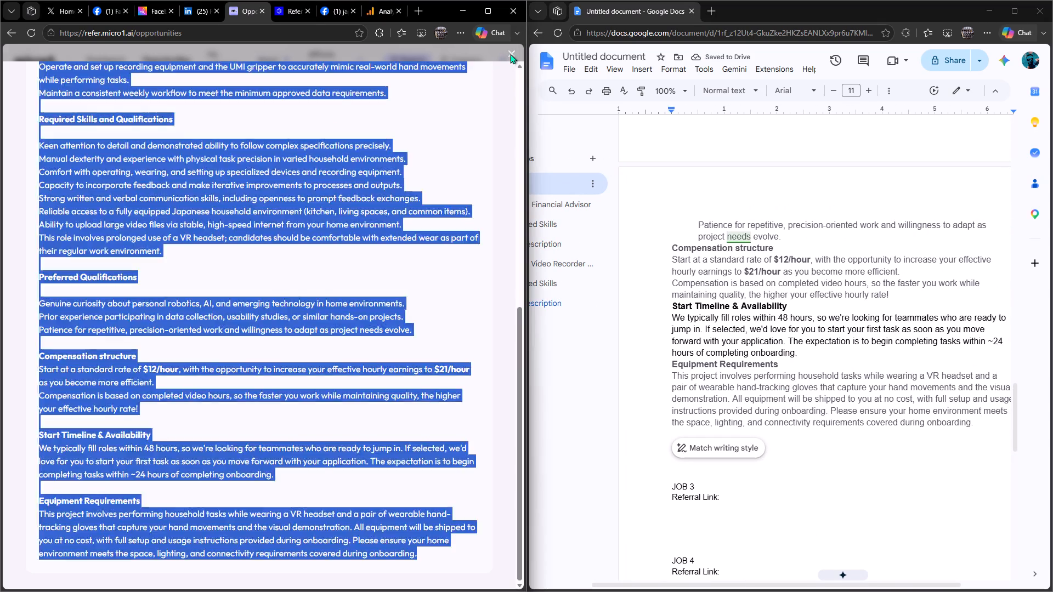
Copy the referral link of the National Security Technology Expert listing and paste it after "Referral Link:" under JOB 3.
scroll(887, 430, up, 17)
scroll(887, 430, down, 5)
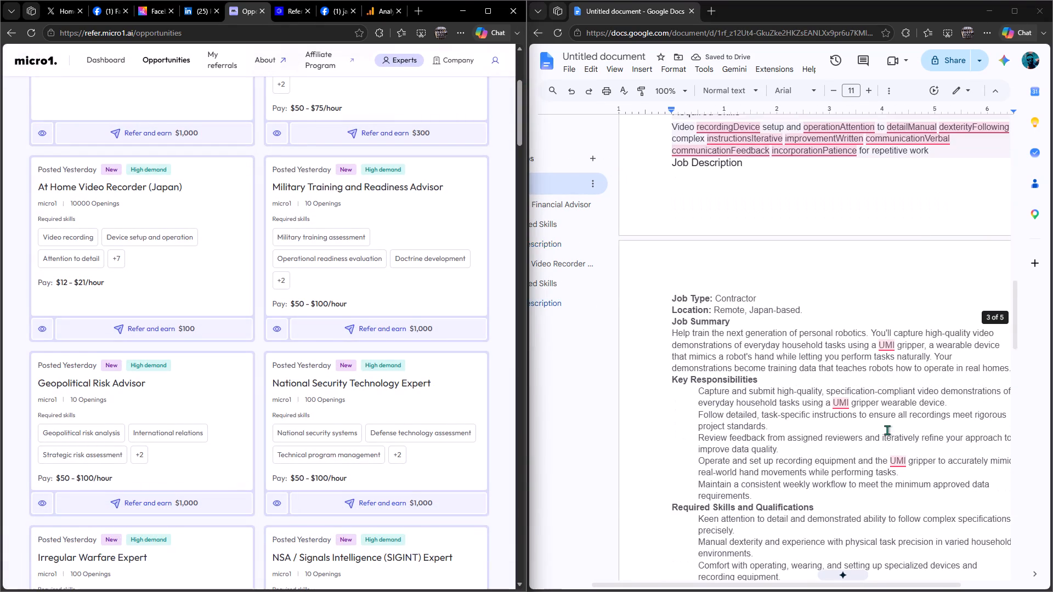
scroll(401, 386, up, 4)
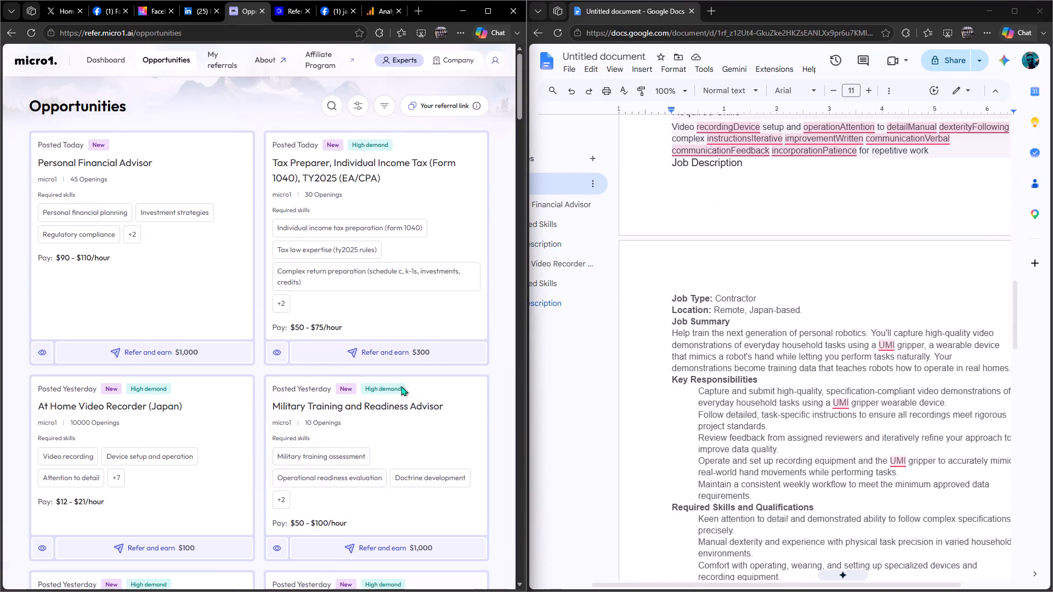
scroll(401, 386, down, 7)
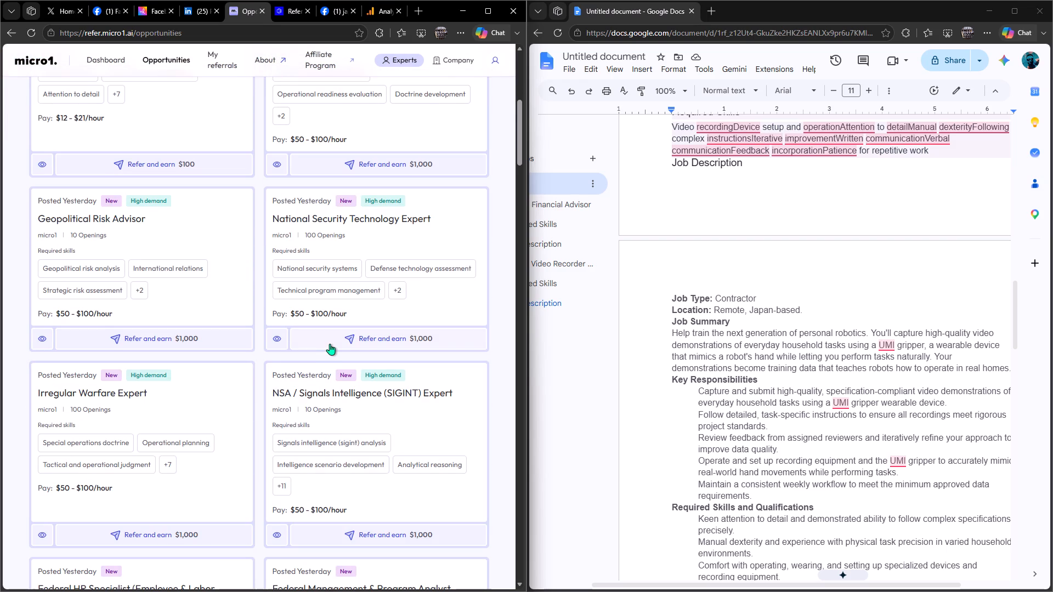
click(292, 339)
click(345, 377)
click(779, 375)
scroll(779, 375, down, 6)
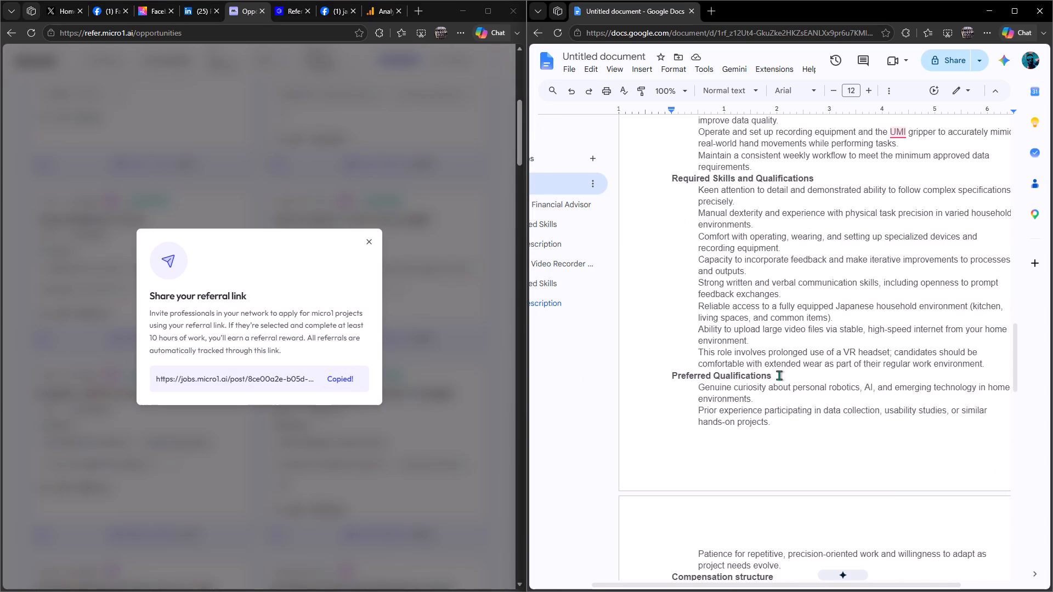
scroll(779, 375, down, 10)
click(745, 279)
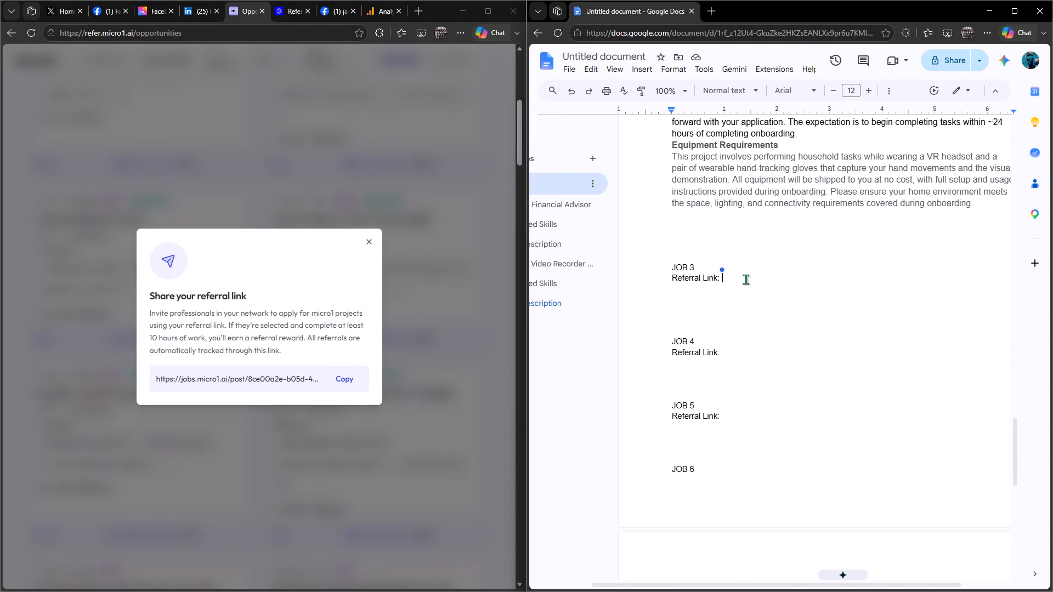
click(745, 279)
key(ctrl+v)
key(space)
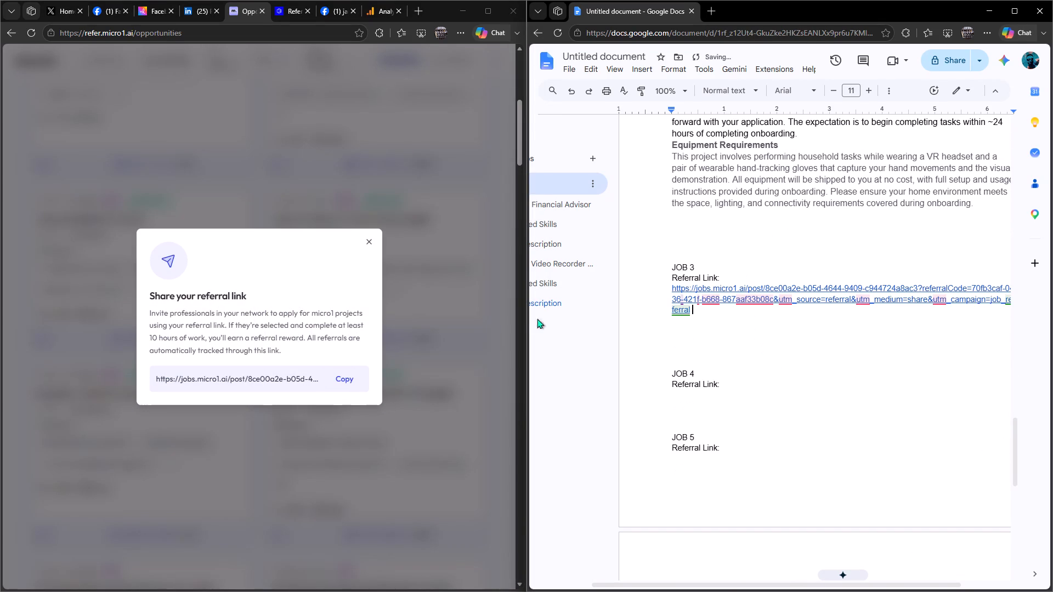
click(469, 293)
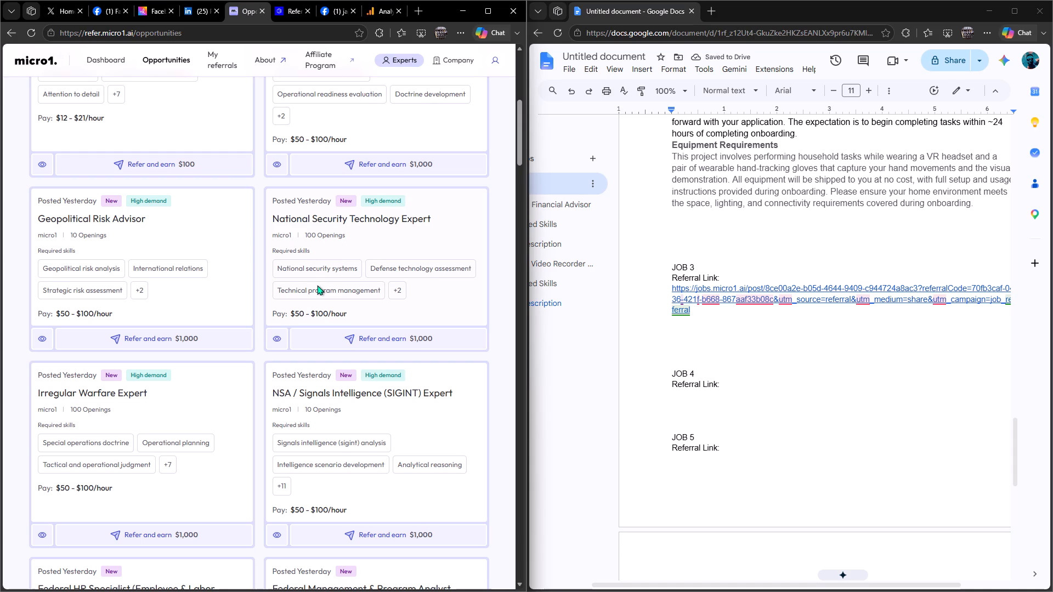
Copy the full National Security Technology Expert listing, from title through the "Learn more" line, and paste it below the referral link under JOB 3.
click(270, 336)
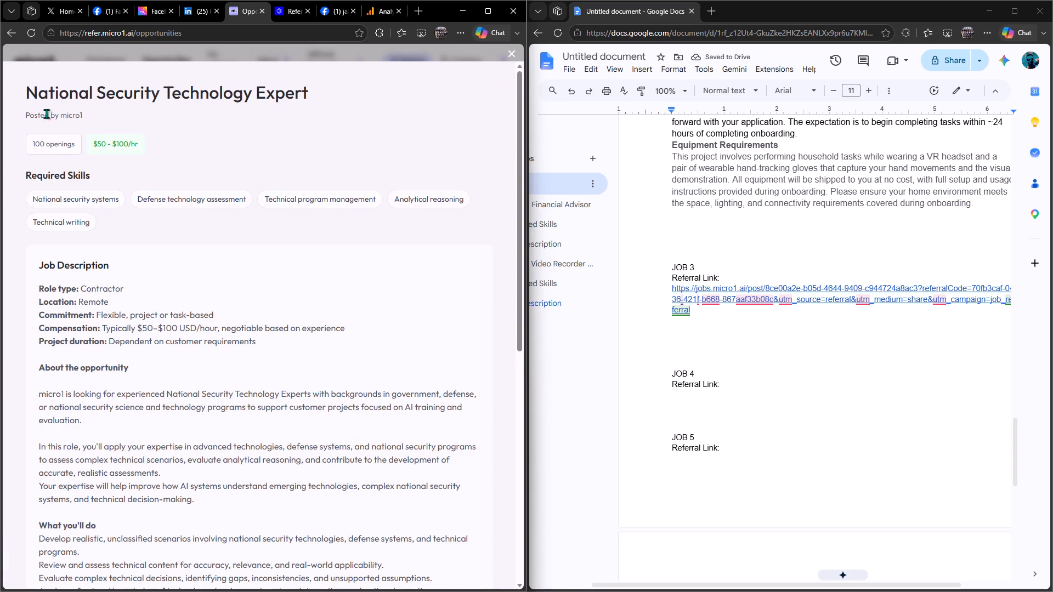
drag(26, 92, 363, 448)
scroll(324, 338, down, 16)
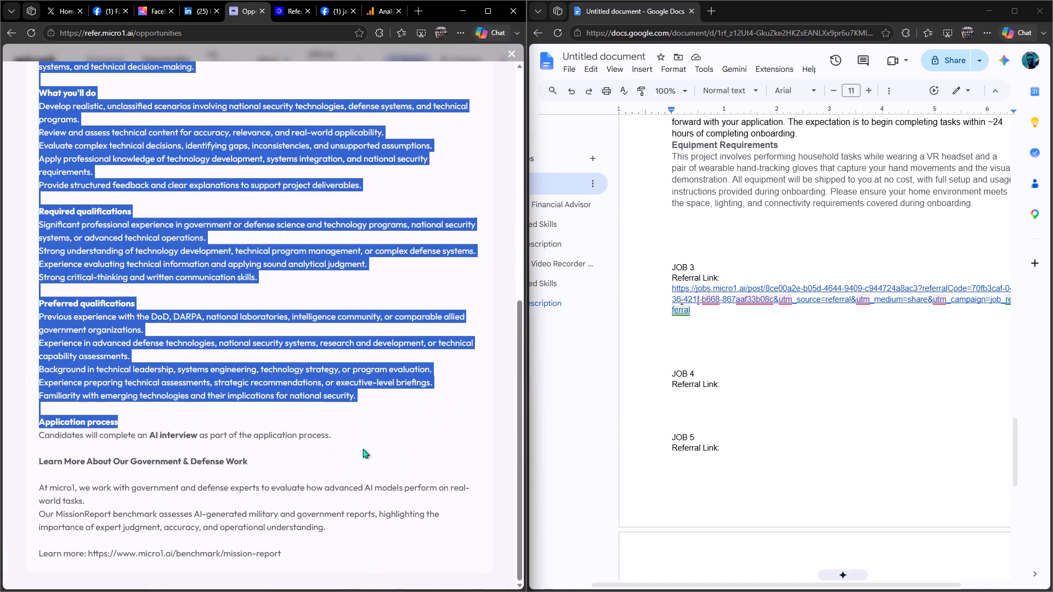
drag(363, 448, 394, 561)
key(ctrl+c)
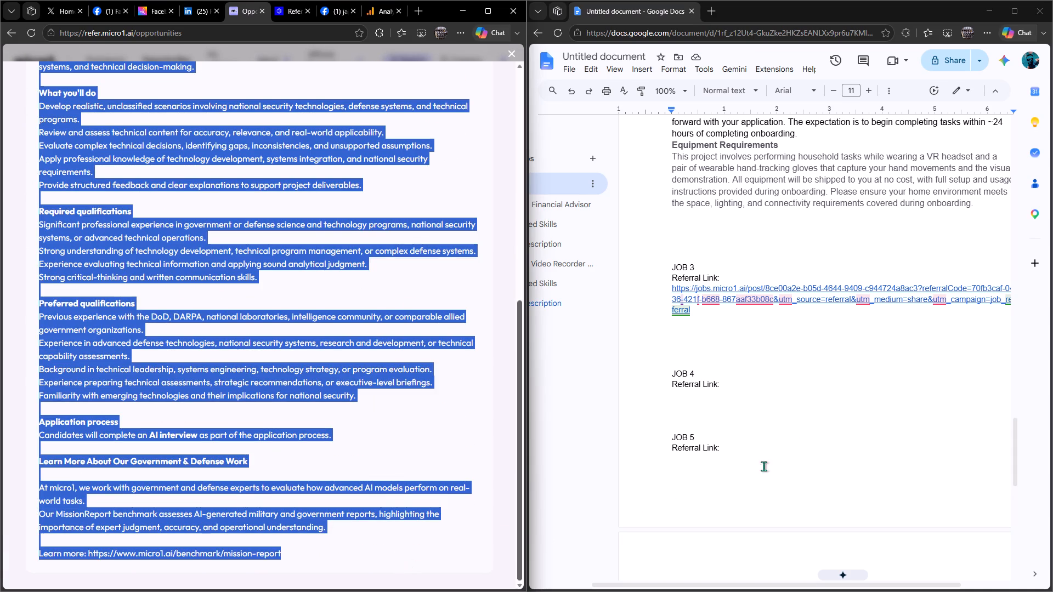
click(737, 319)
click(737, 319)
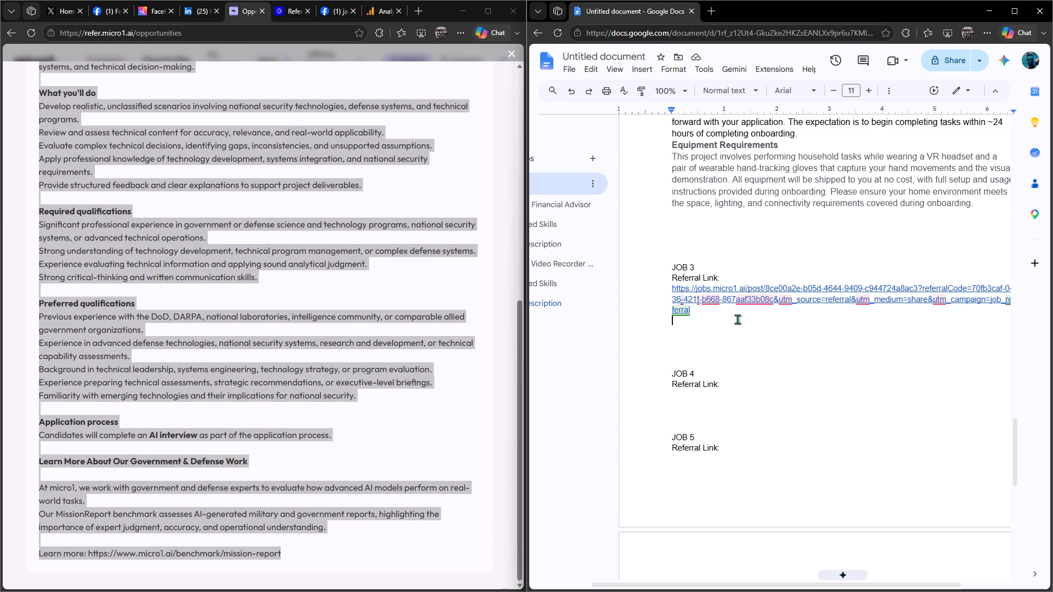
key(ctrl+v)
scroll(223, 349, down, 5)
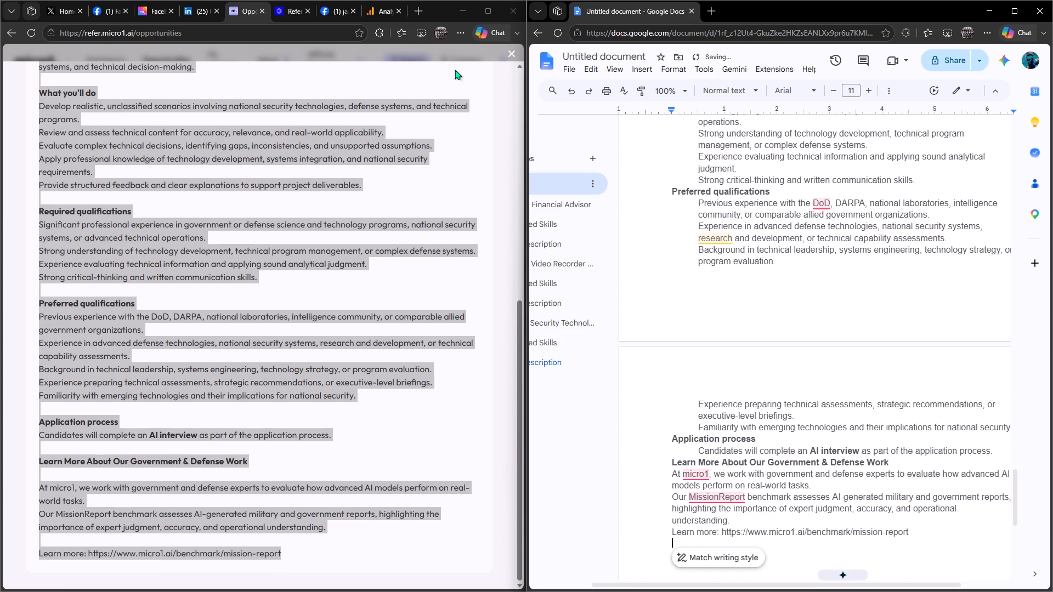
click(512, 50)
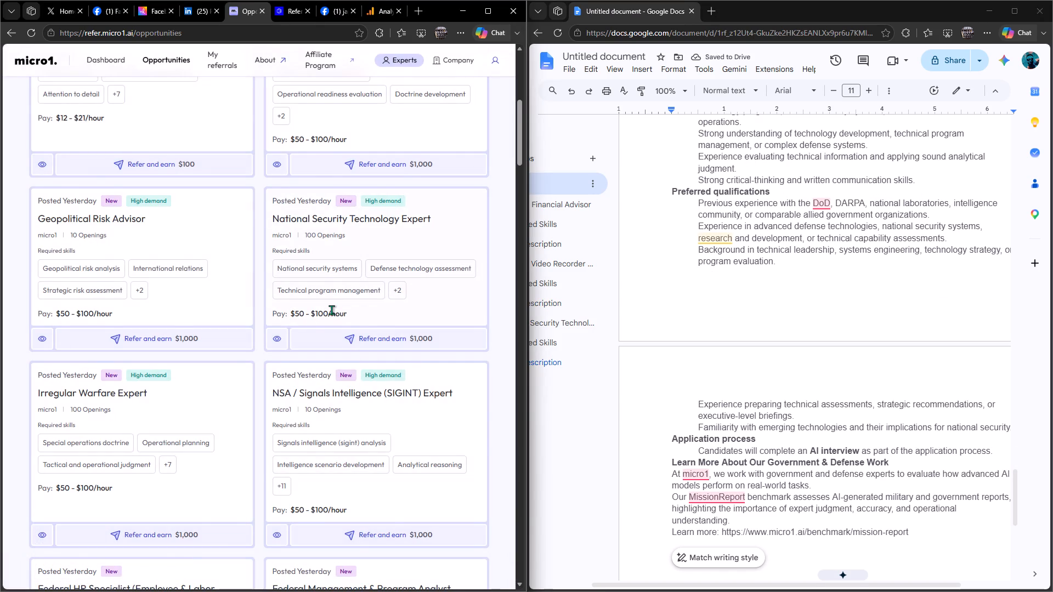
Copy the referral link of the Irregular Warfare Expert listing and paste it after "Referral Link:" under JOB 4, followed by a space.
scroll(331, 310, down, 2)
scroll(998, 436, up, 9)
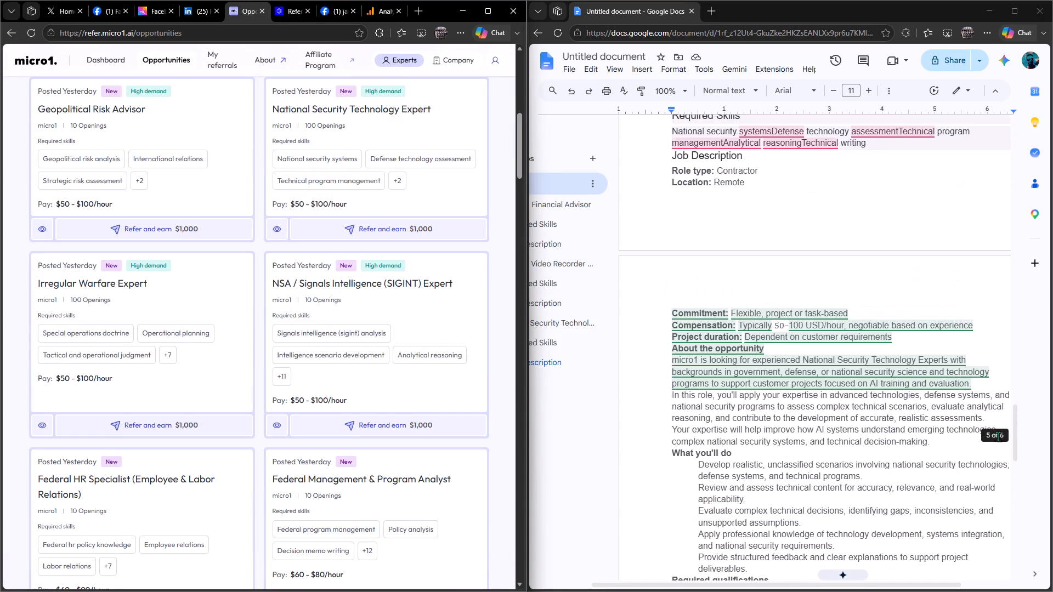
scroll(998, 436, up, 3)
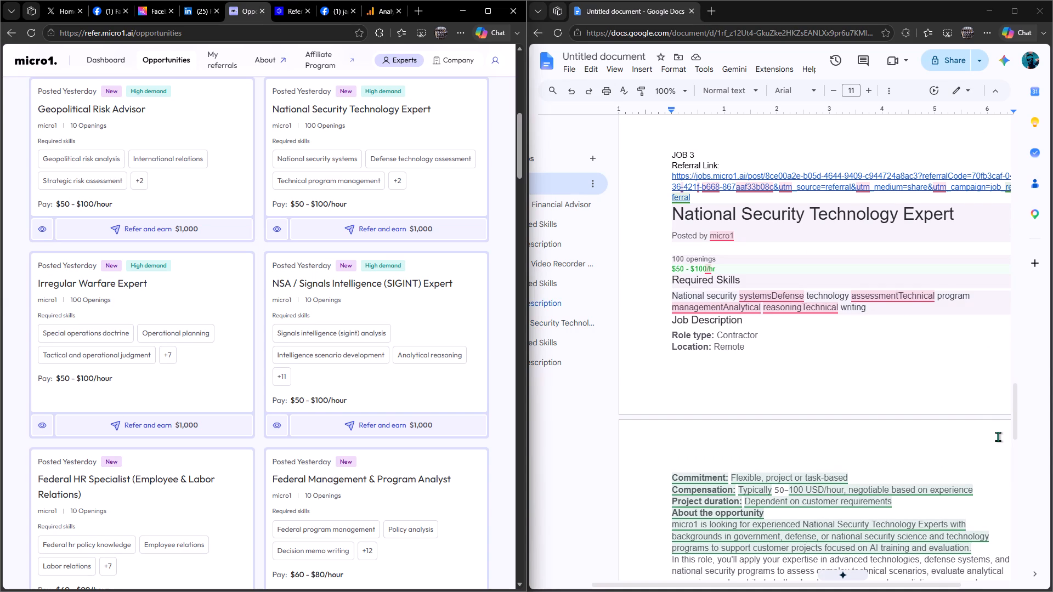
scroll(133, 358, down, 2)
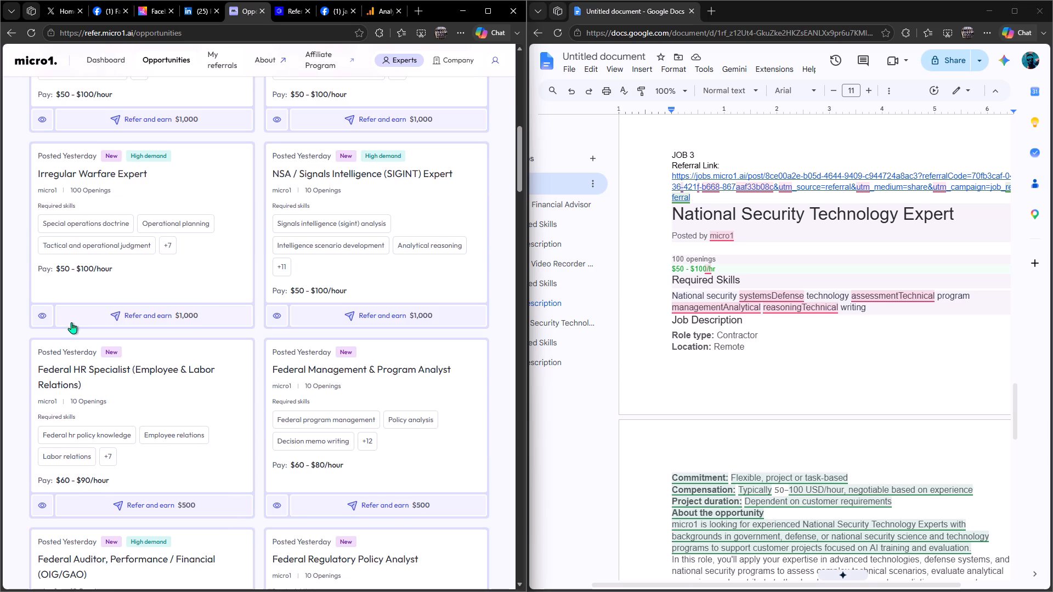
click(31, 318)
click(123, 314)
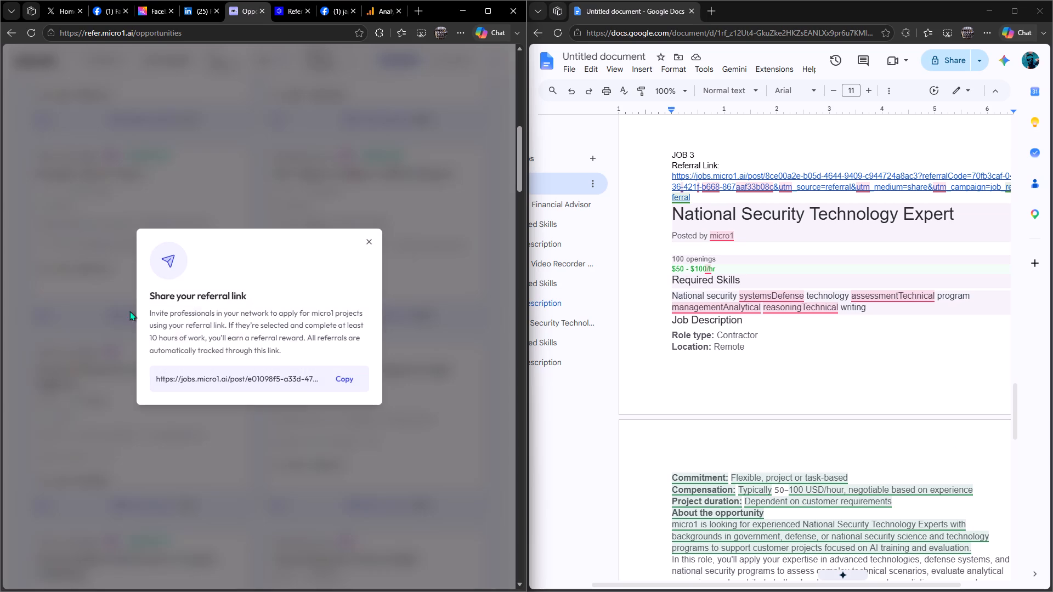
click(346, 381)
scroll(808, 462, down, 20)
scroll(808, 462, down, 2)
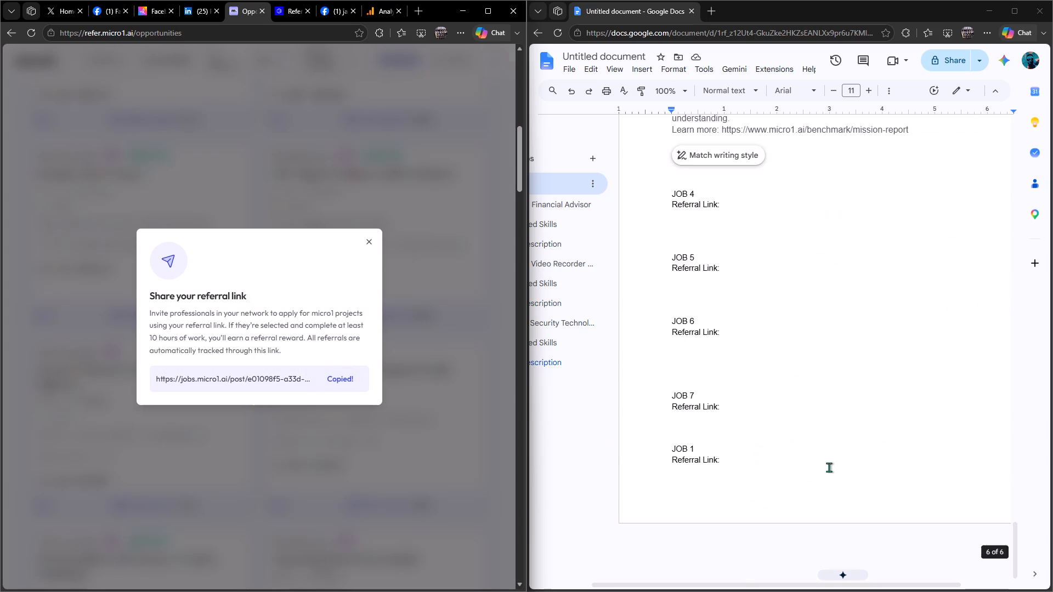
scroll(829, 467, up, 4)
click(789, 427)
click(743, 415)
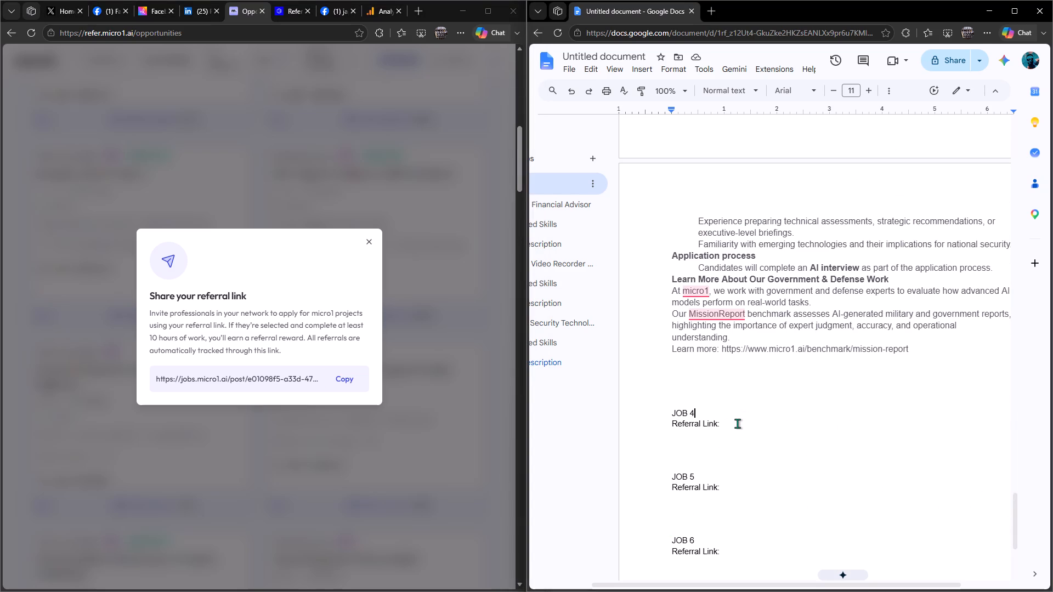
click(737, 423)
key(ctrl+v)
key(space)
click(448, 366)
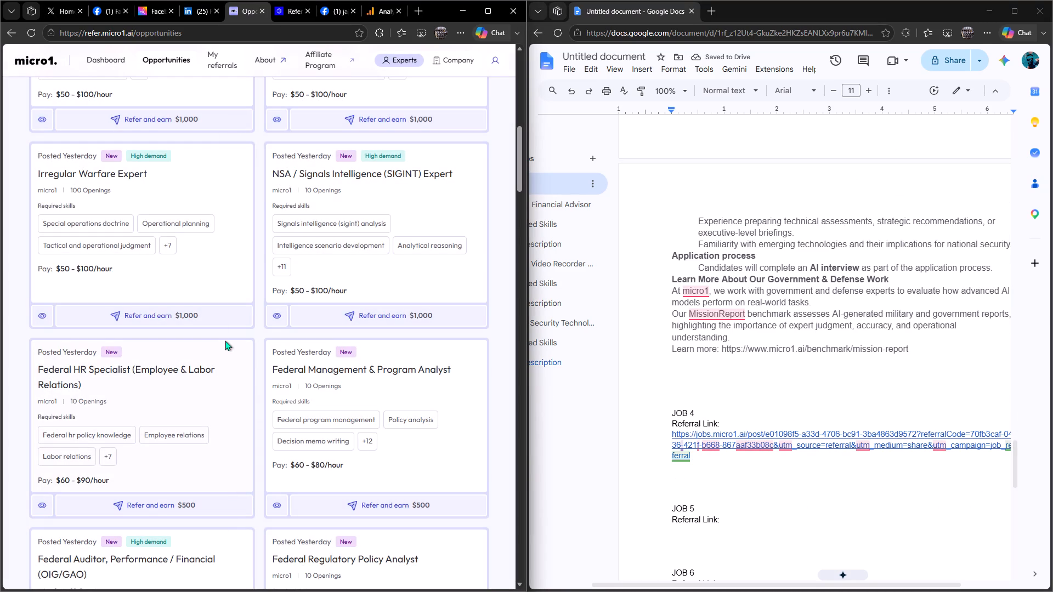
Copy the full Irregular Warfare Expert listing, from title through the "Learn more" line, and paste it below the referral link under JOB 4.
click(33, 314)
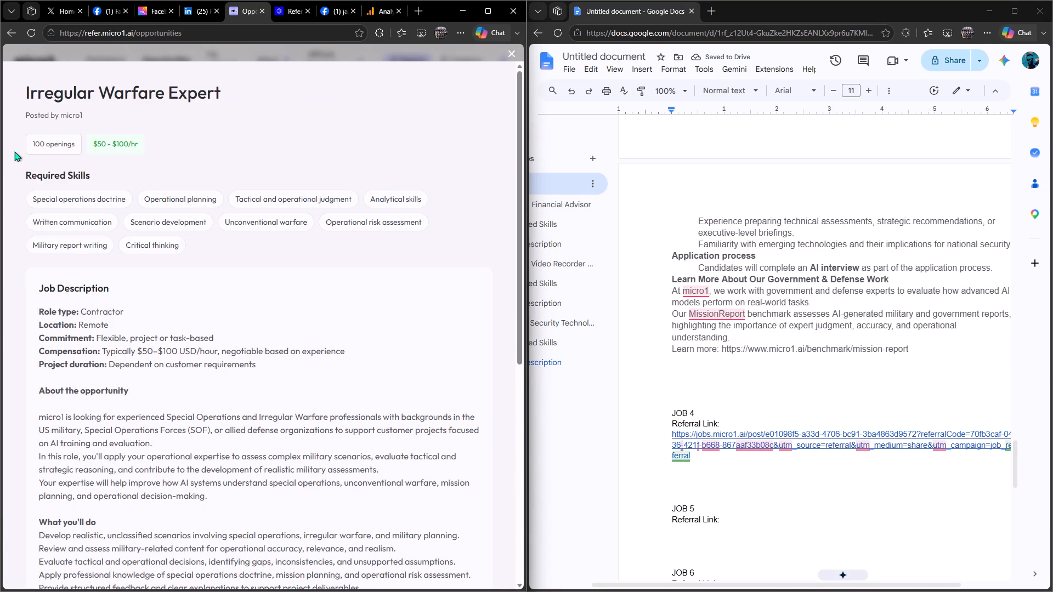
drag(27, 93, 354, 333)
scroll(354, 333, down, 13)
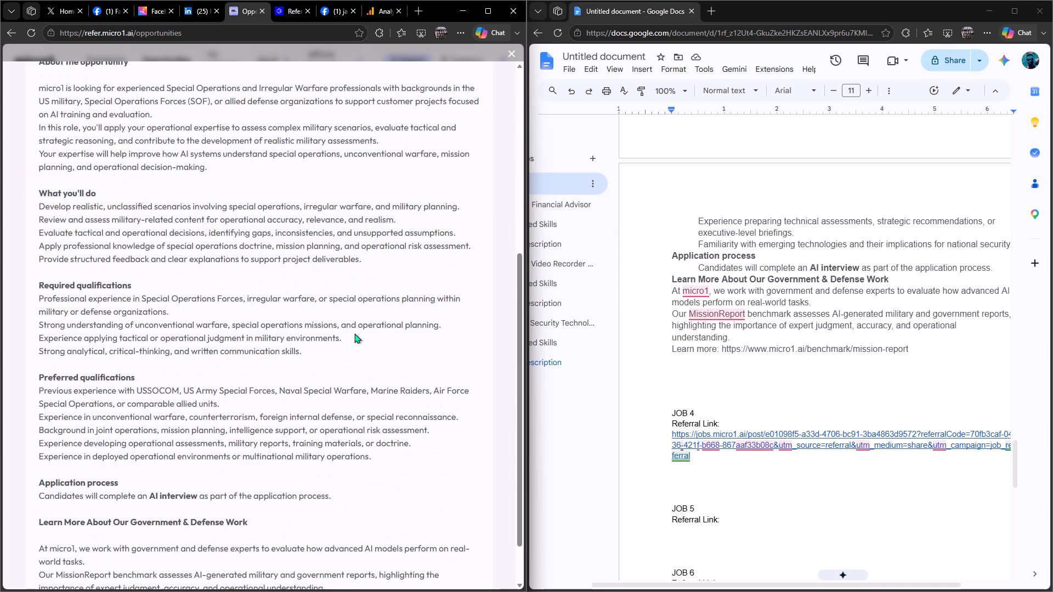
scroll(354, 333, down, 1)
drag(354, 333, 417, 557)
key(ctrl+c)
scroll(365, 454, up, 2)
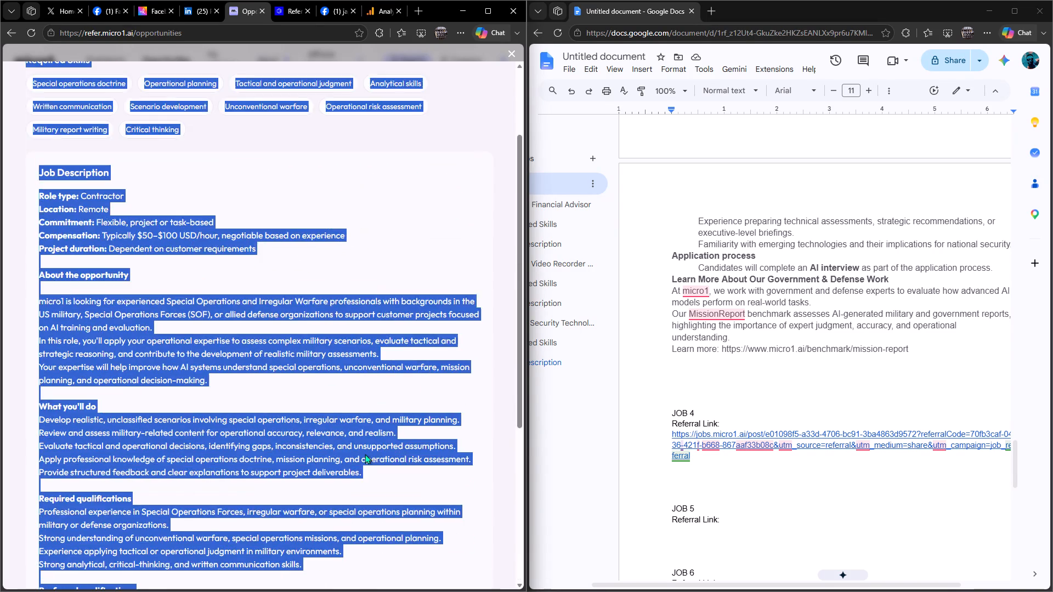
scroll(365, 454, up, 12)
click(365, 454)
scroll(887, 427, up, 7)
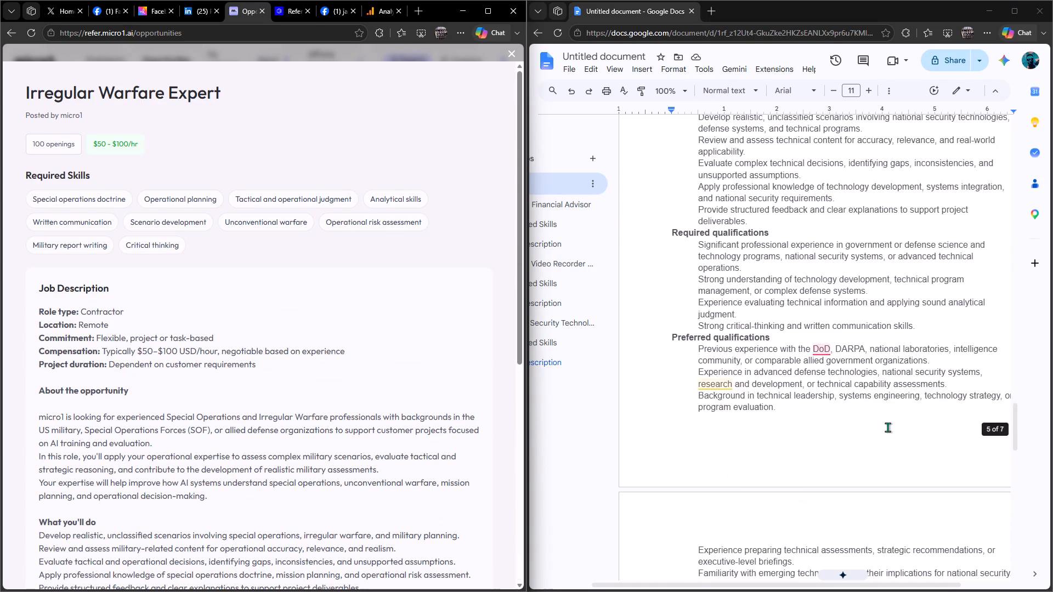
scroll(887, 427, up, 10)
scroll(887, 427, up, 11)
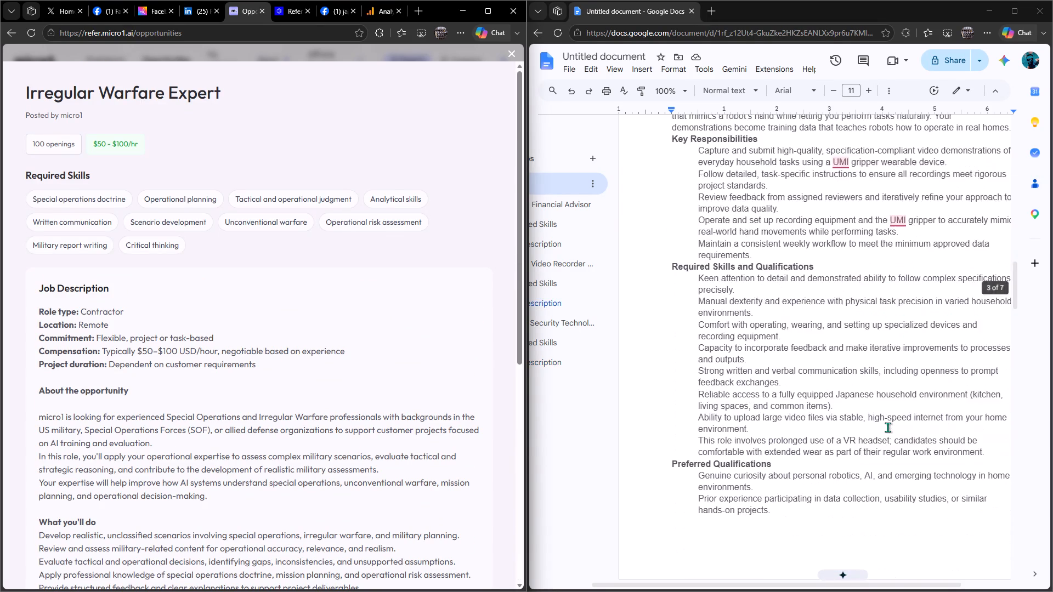
scroll(887, 427, up, 10)
scroll(887, 427, down, 4)
scroll(887, 427, down, 20)
scroll(887, 427, down, 3)
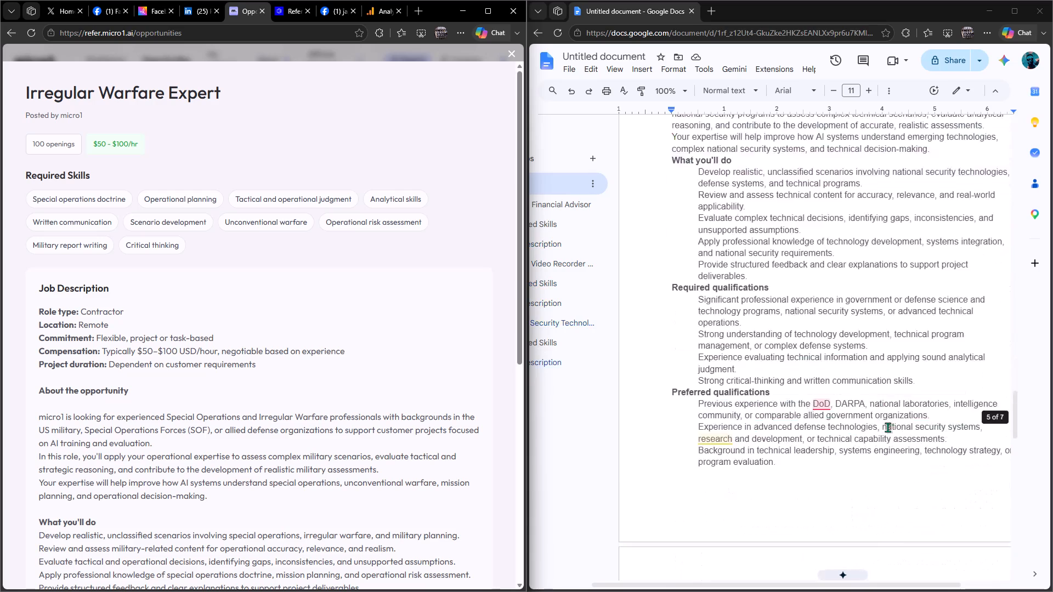
scroll(887, 427, down, 15)
click(674, 255)
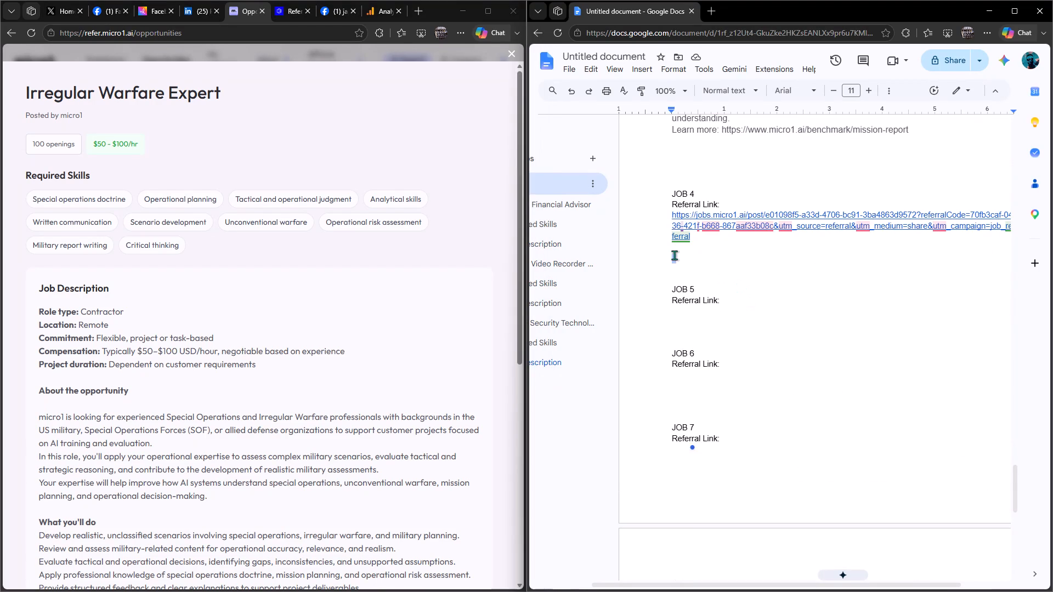
click(677, 253)
key(ctrl+v)
scroll(684, 291, down, 5)
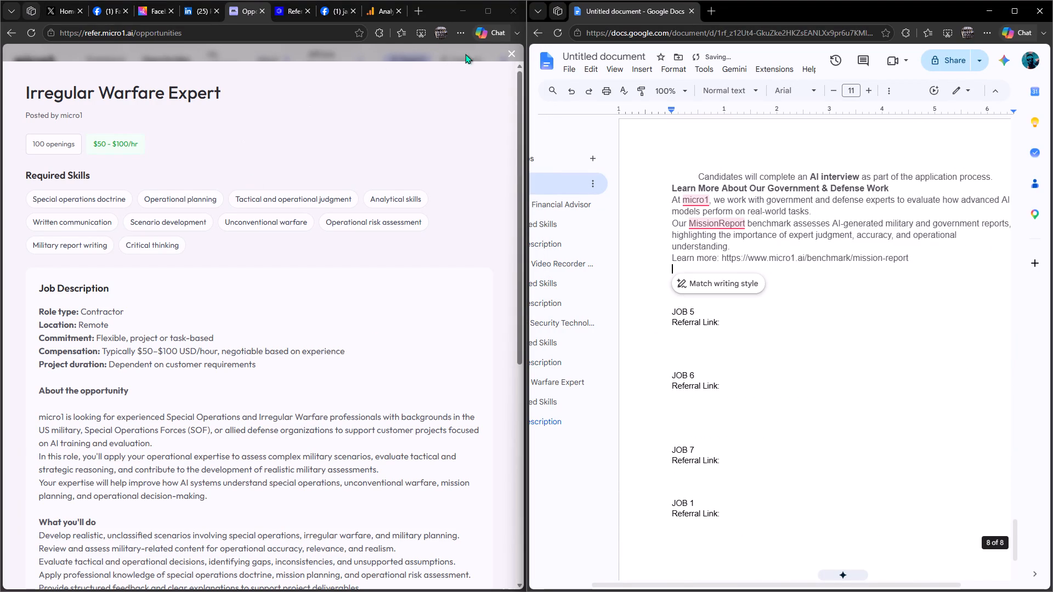
click(508, 53)
Copy the referral link of the Vlogger (Insta360, DJI Osmo, GoPro MAX) listing and paste it after "Referral Link:" under JOB 5, followed by a space.
scroll(342, 323, down, 1)
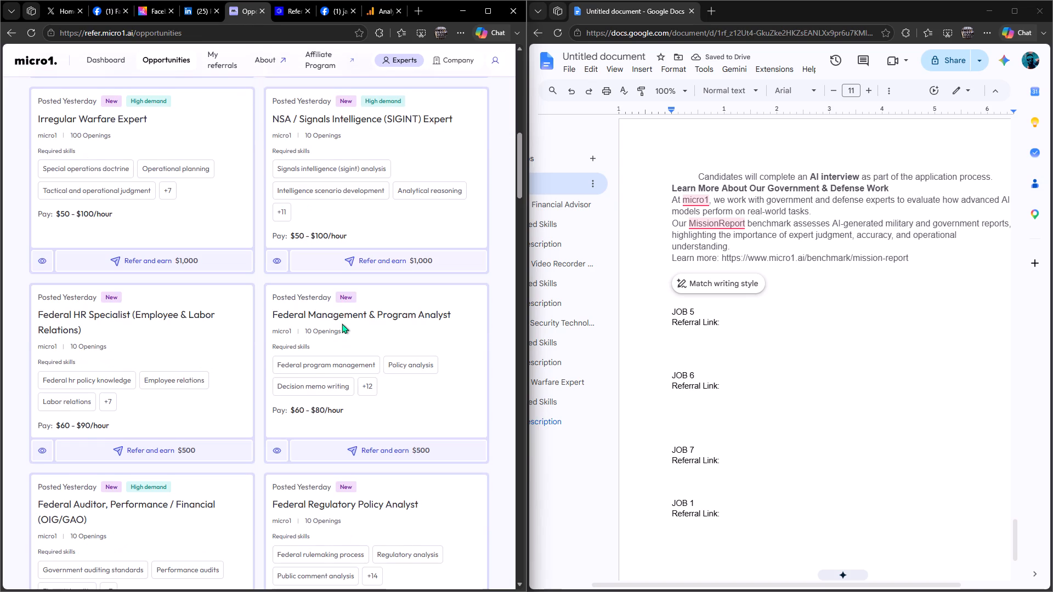
scroll(342, 323, down, 1)
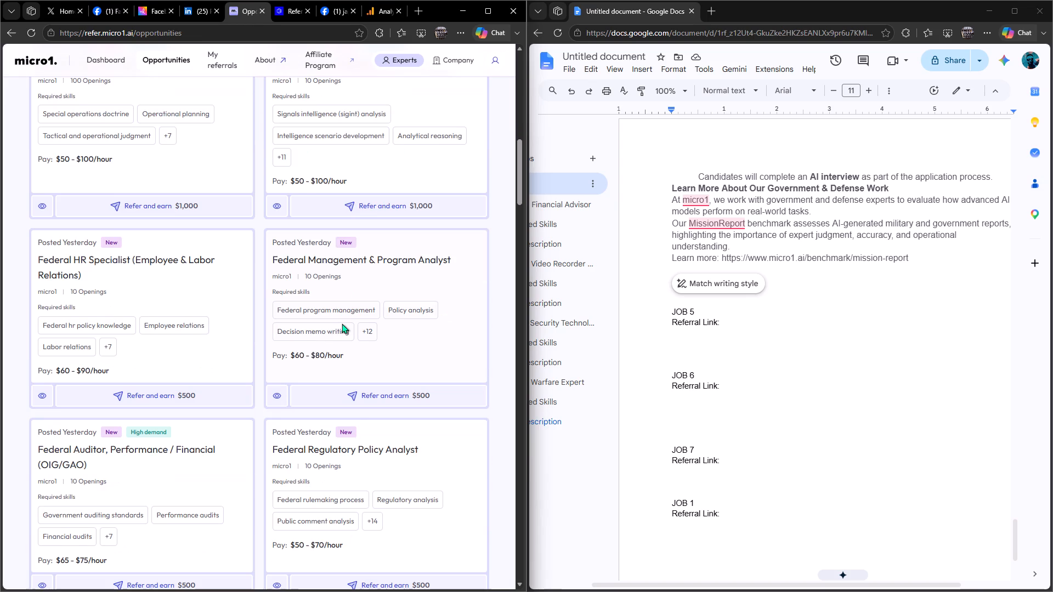
scroll(342, 323, down, 4)
scroll(342, 323, up, 3)
scroll(342, 323, down, 4)
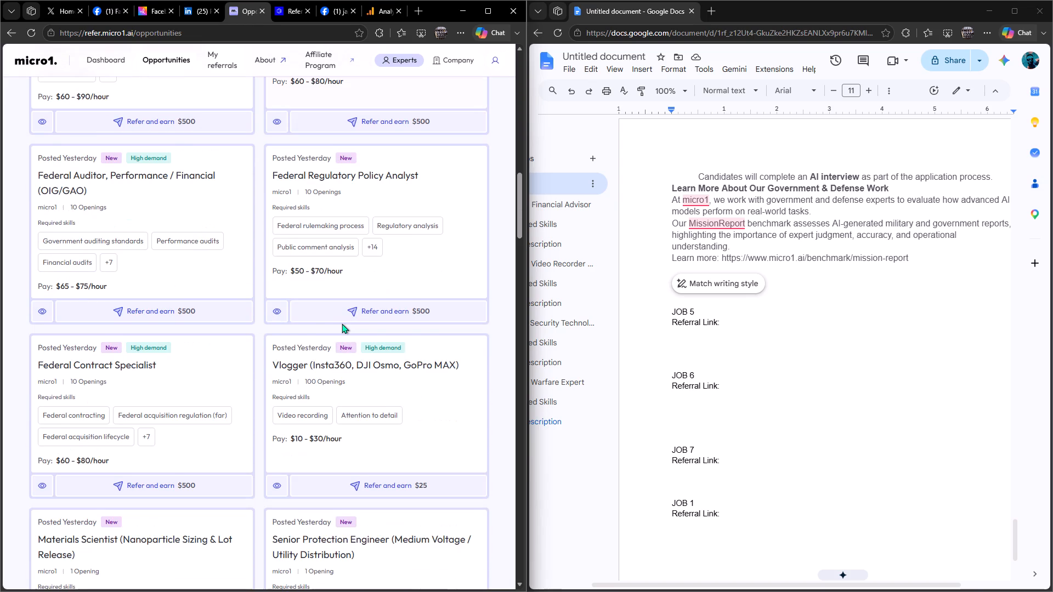
scroll(342, 323, down, 3)
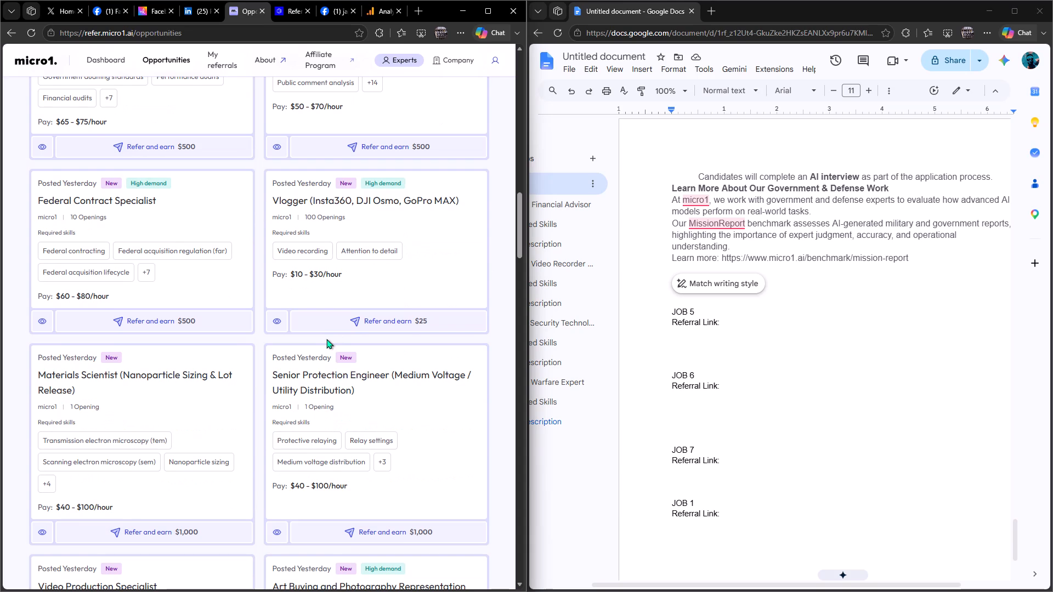
click(327, 315)
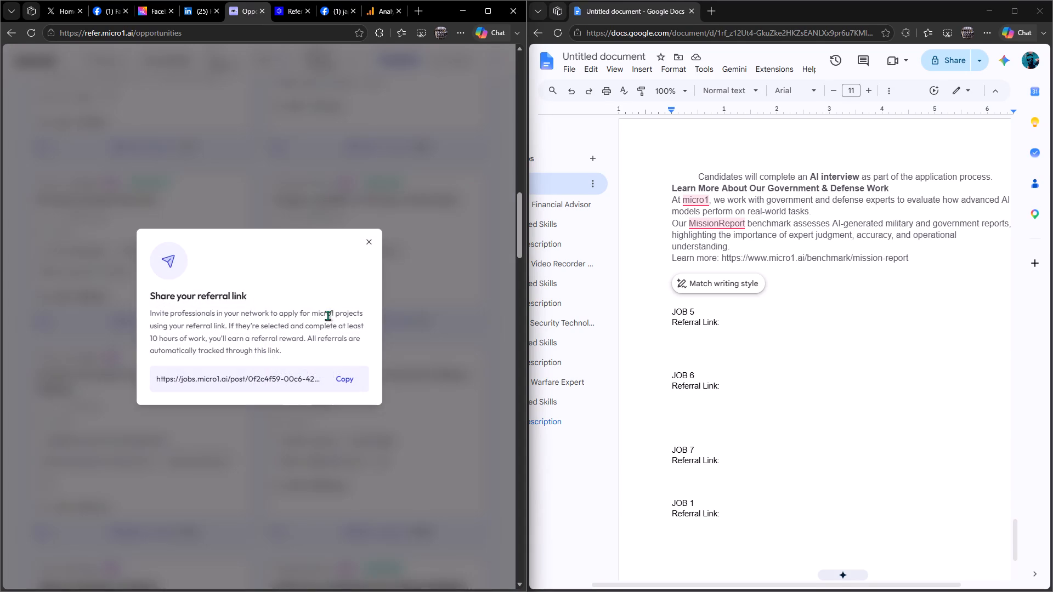
click(356, 377)
click(826, 361)
click(741, 321)
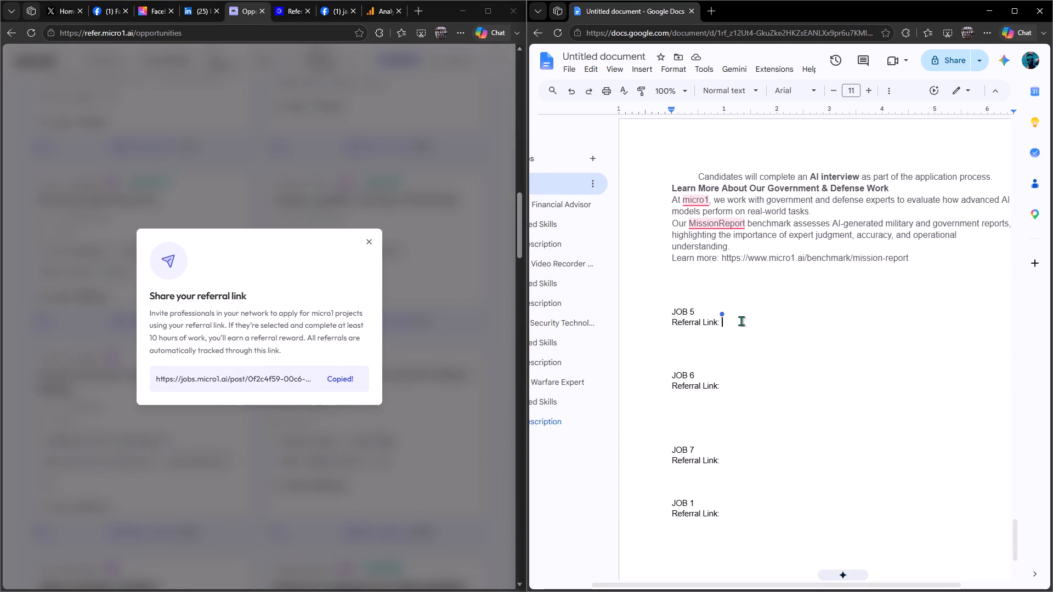
key(ctrl+v)
key(space)
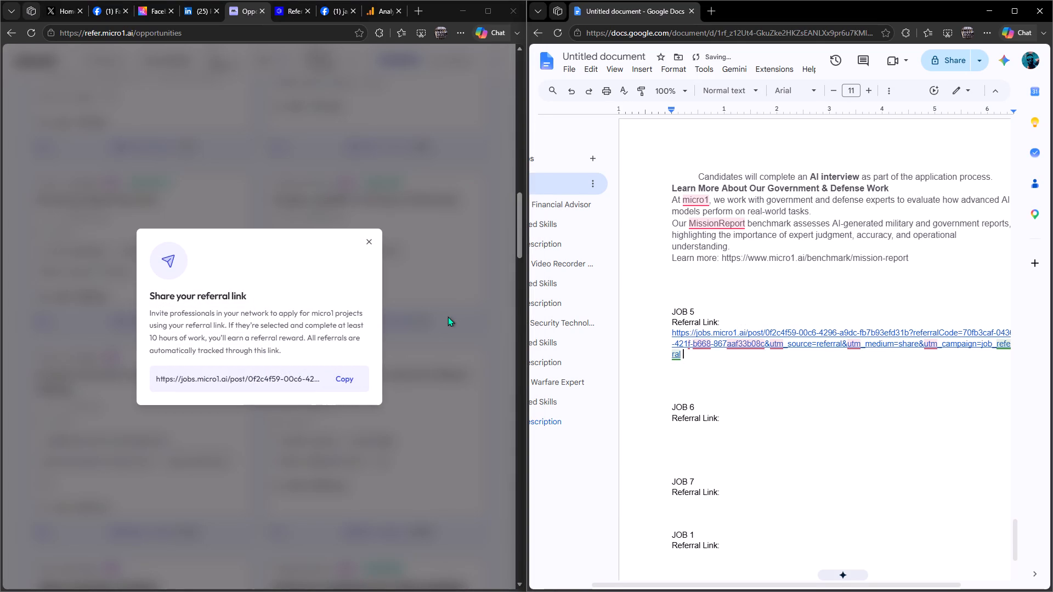
click(448, 316)
Copy the full Vlogger listing, from title through the "Examples of the recording style" line, and paste it below the referral link under JOB 5.
click(282, 322)
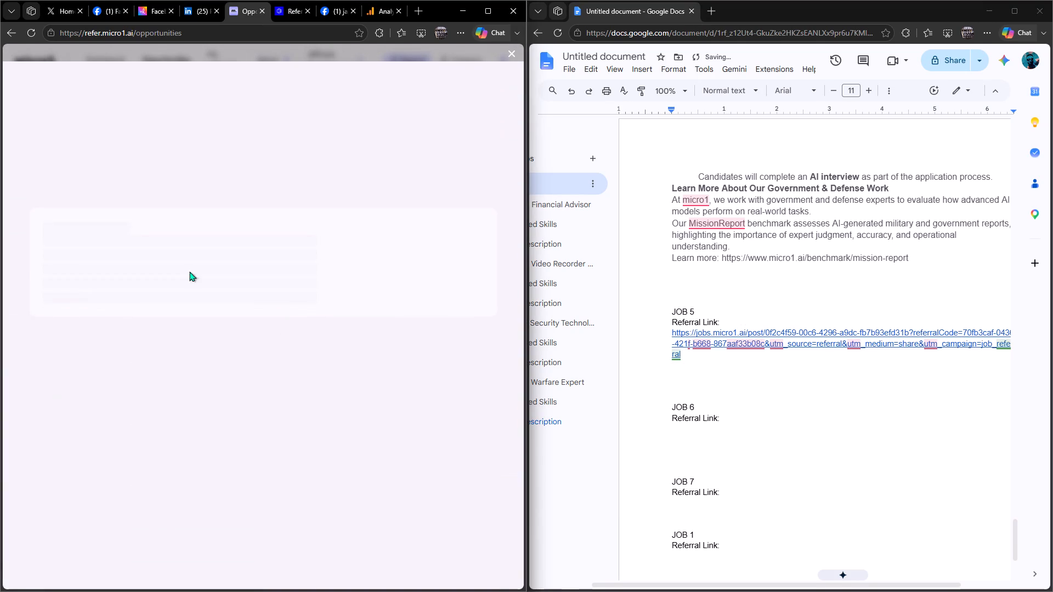
drag(27, 88, 329, 332)
scroll(329, 332, down, 8)
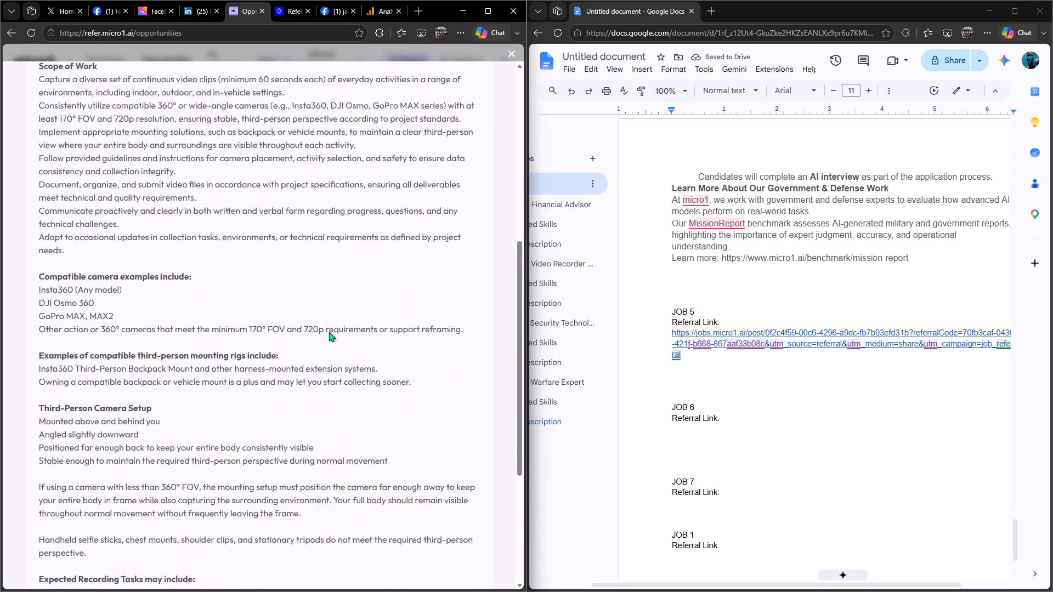
scroll(329, 332, down, 8)
drag(329, 332, 406, 580)
scroll(329, 332, down, 1)
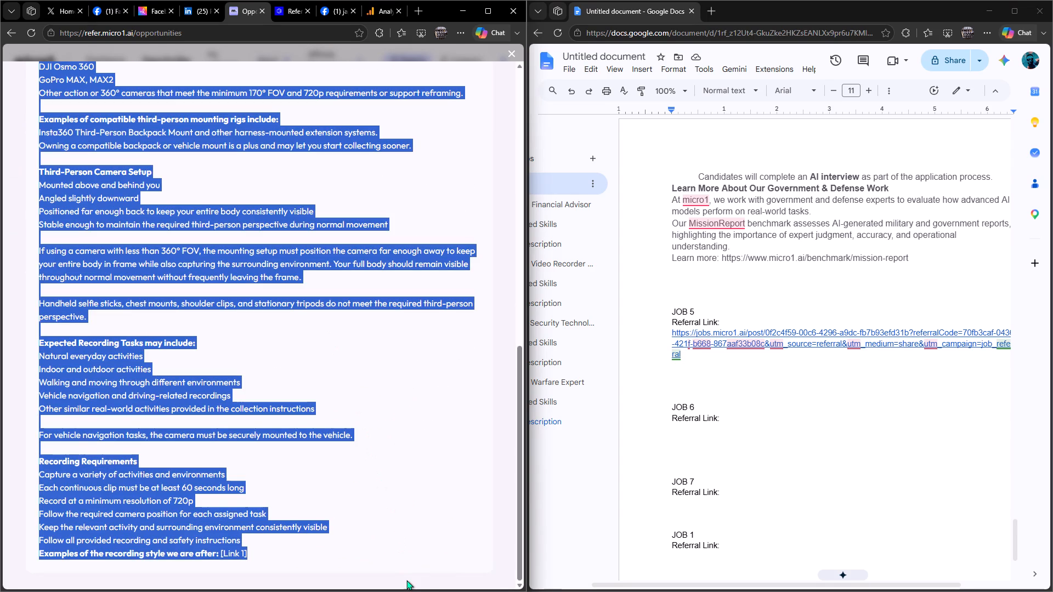
key(ctrl+c)
click(687, 425)
click(711, 382)
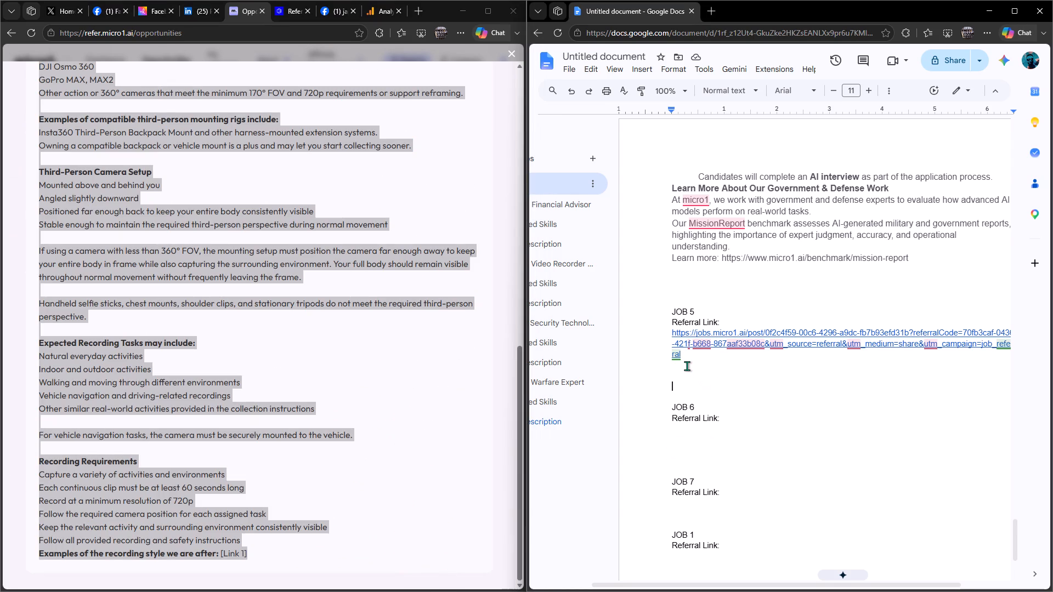
click(687, 366)
key(ctrl+v)
click(433, 316)
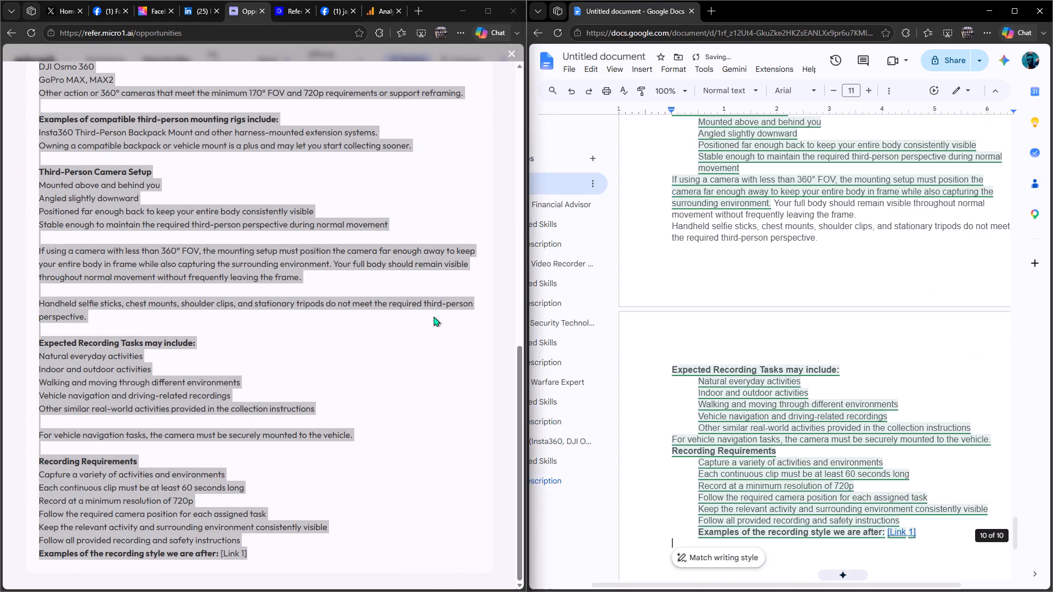
click(507, 58)
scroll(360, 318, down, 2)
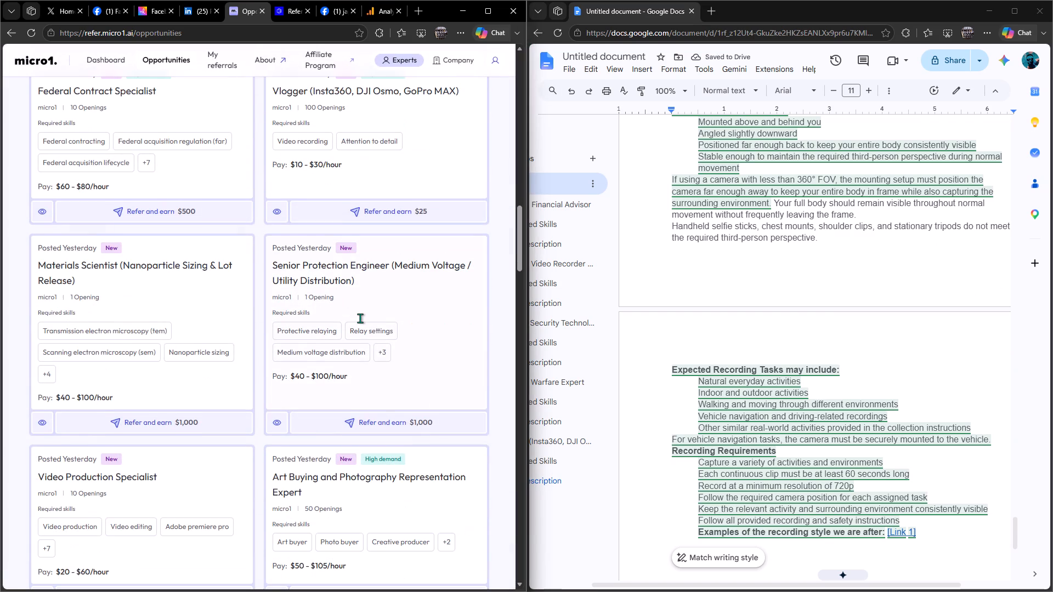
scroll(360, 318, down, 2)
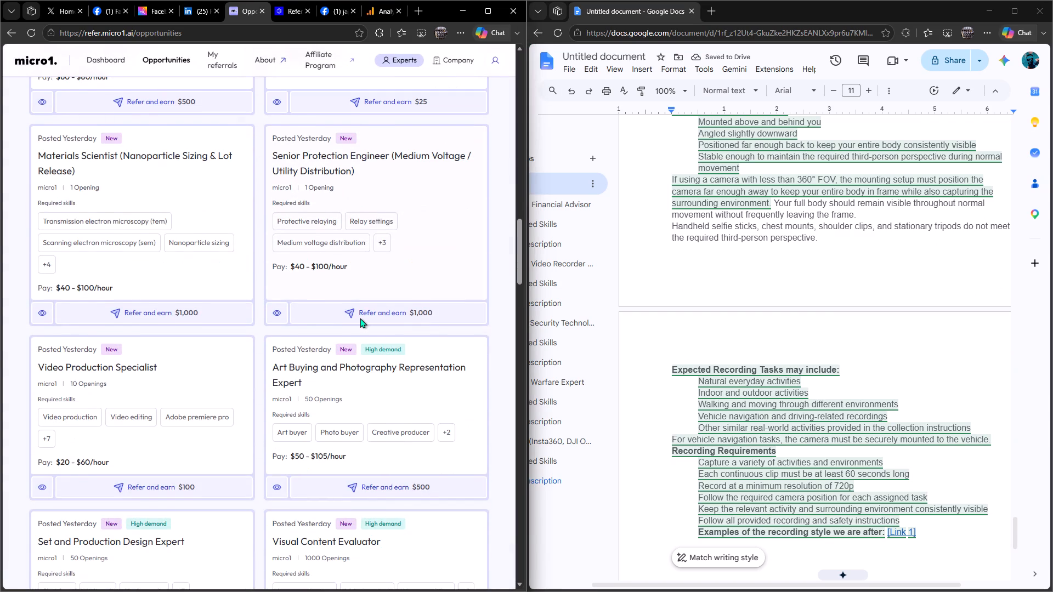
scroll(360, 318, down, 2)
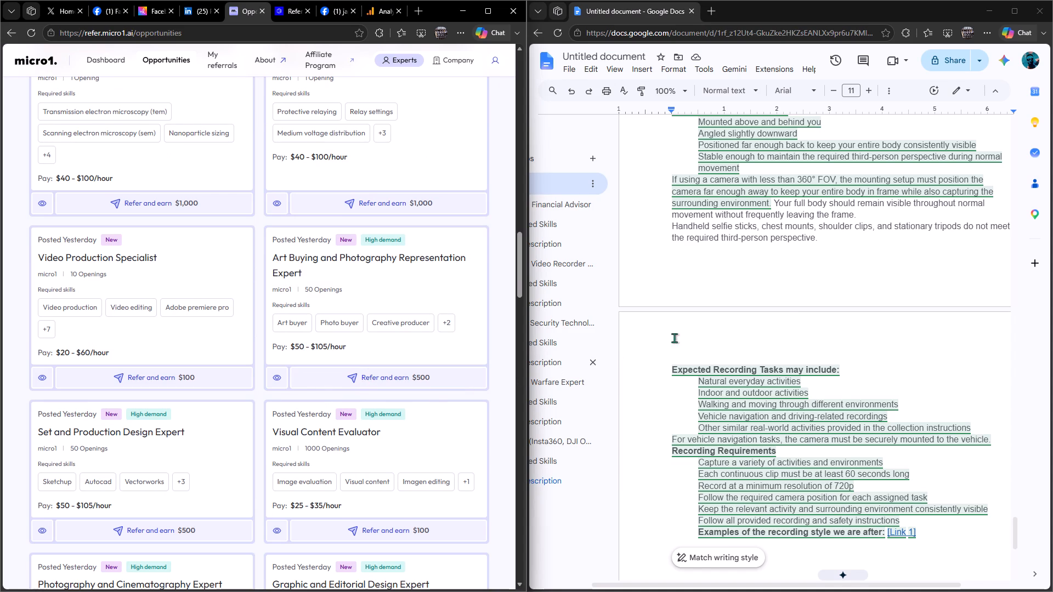
Delete the unused JOB 6, JOB 7 and trailing JOB 1 placeholders with their empty "Referral Link:" lines at the document's end.
click(870, 255)
click(870, 255)
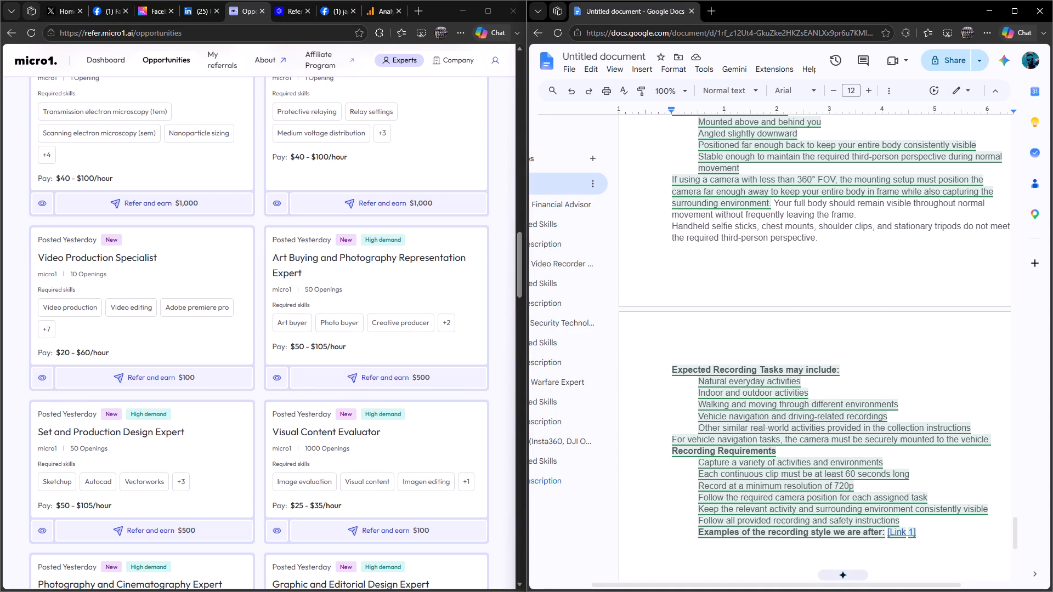
scroll(823, 404, down, 9)
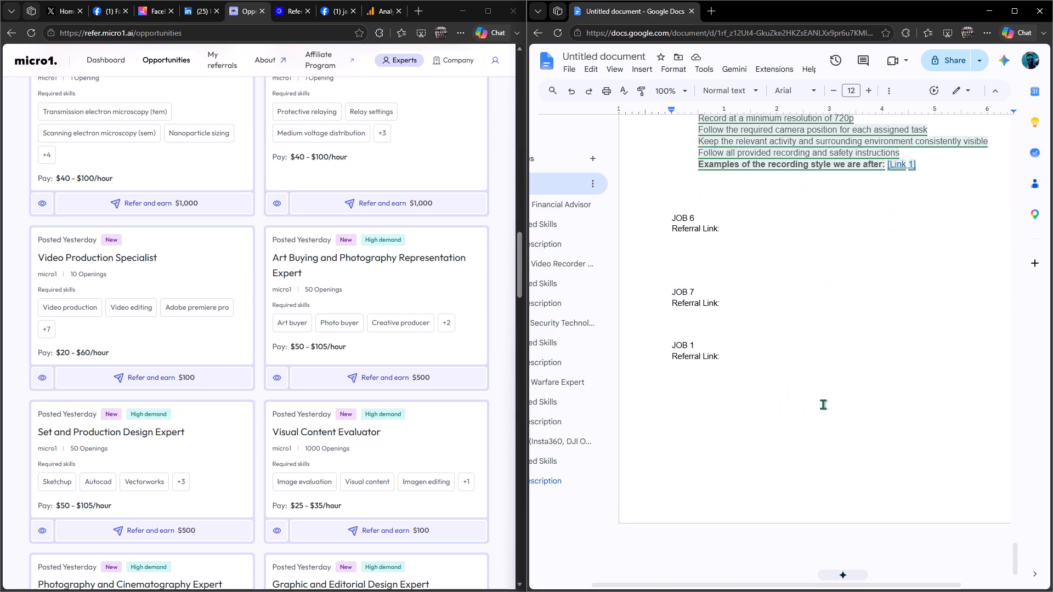
drag(767, 374, 667, 214)
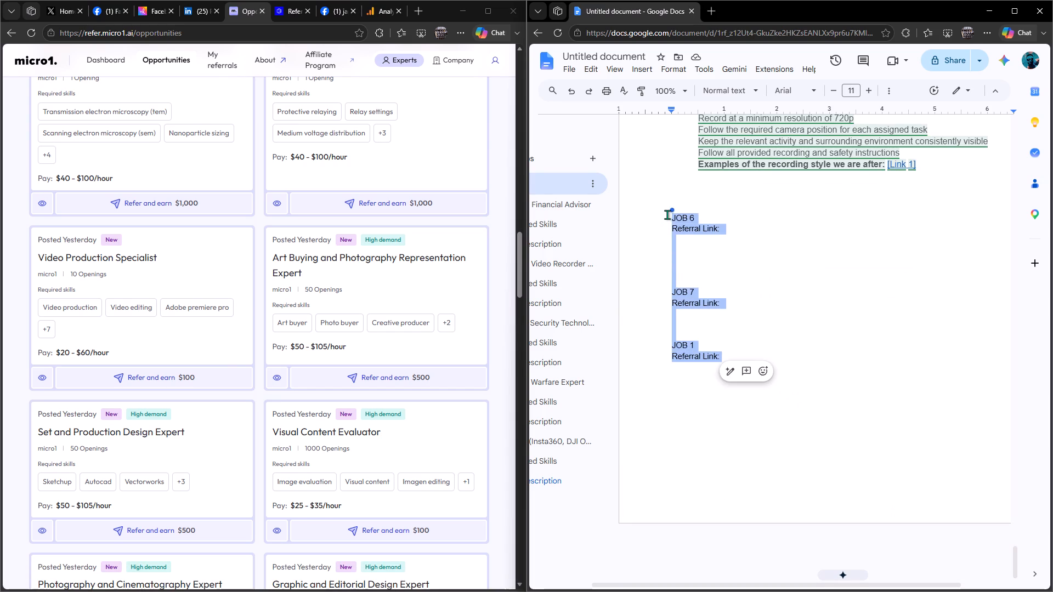
key(BackSpace)
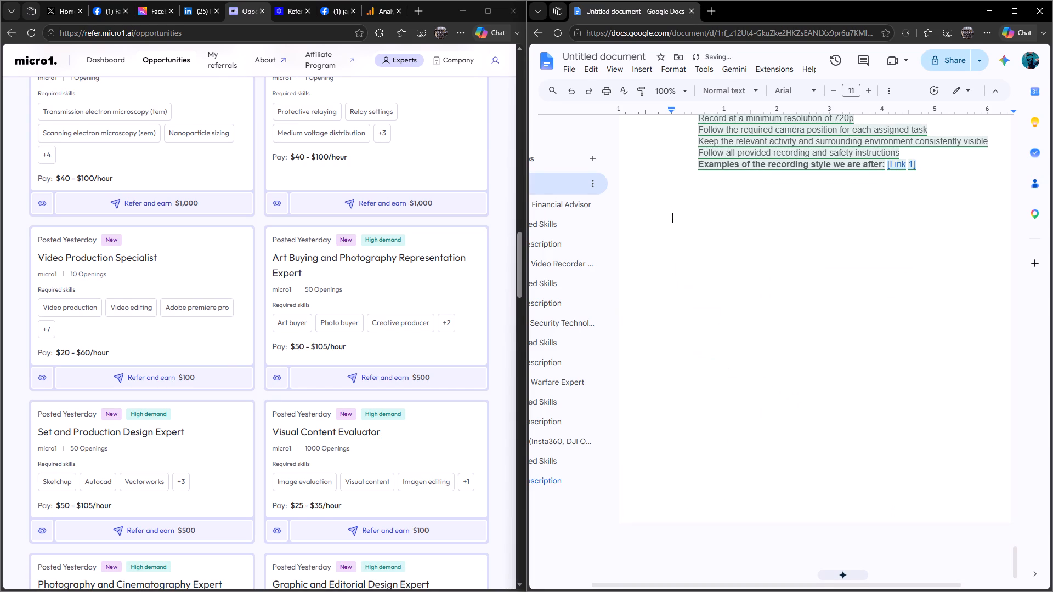
Copy the entire contents of the job listings document.
key(ctrl+a)
key(ctrl+c)
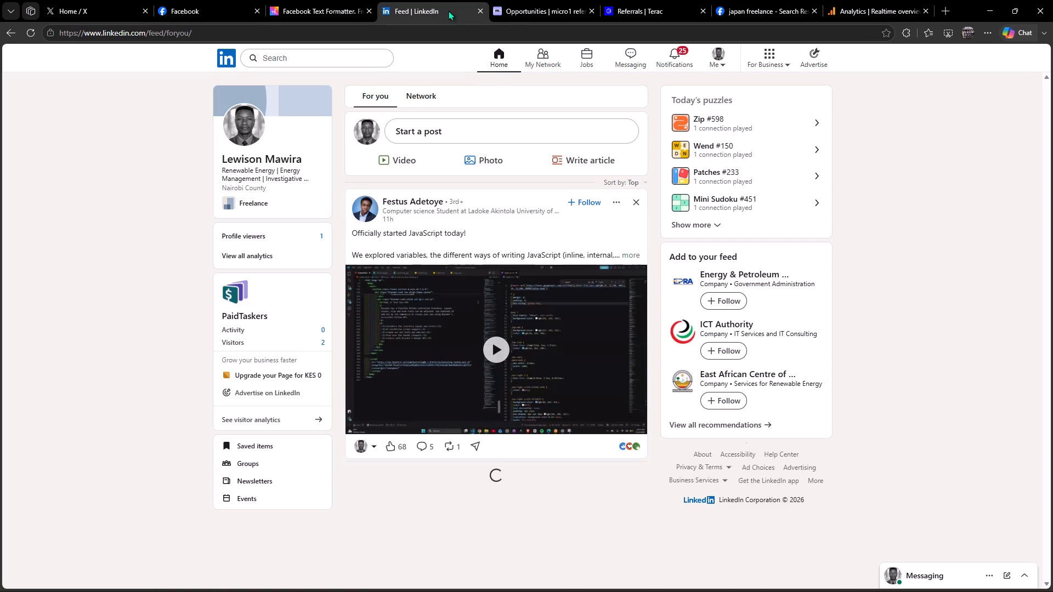
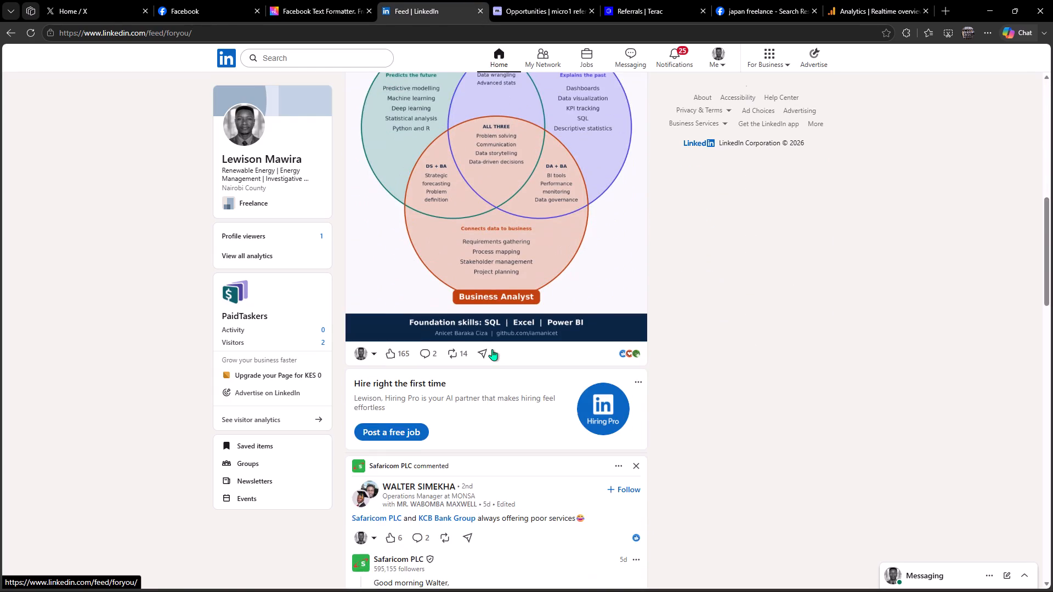
Browse further through the LinkedIn home feed, past the recommended jobs, as far as the post about starting a writing job at Anthropic.
scroll(492, 349, down, 11)
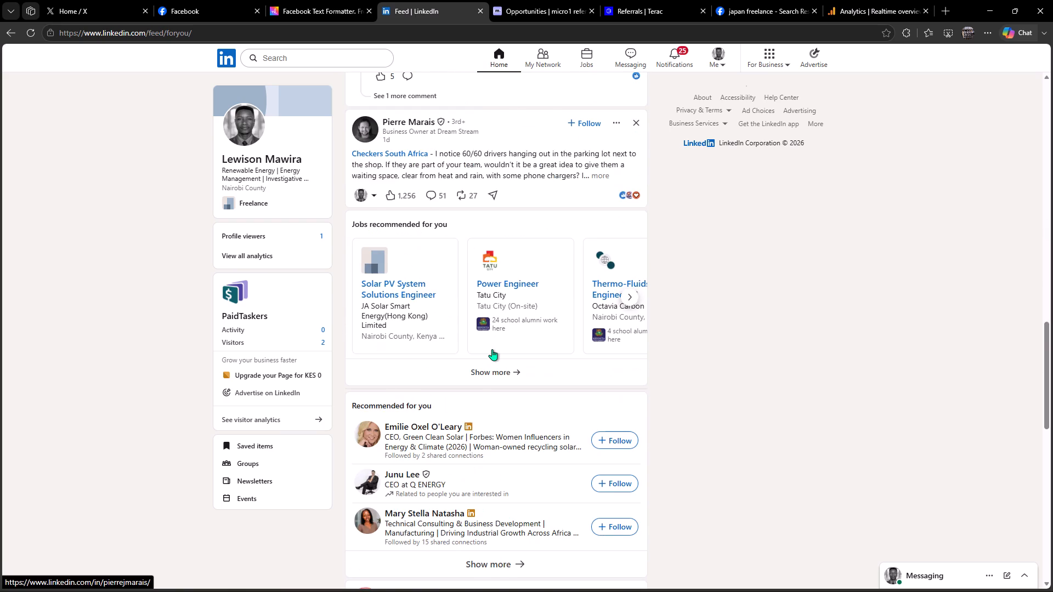
scroll(492, 349, down, 11)
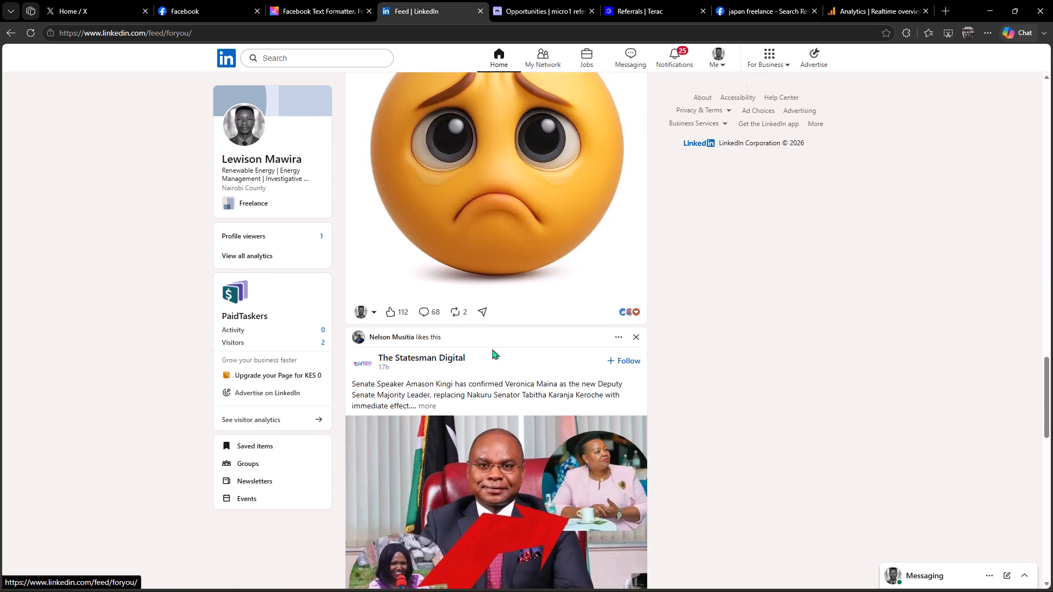
scroll(492, 349, down, 15)
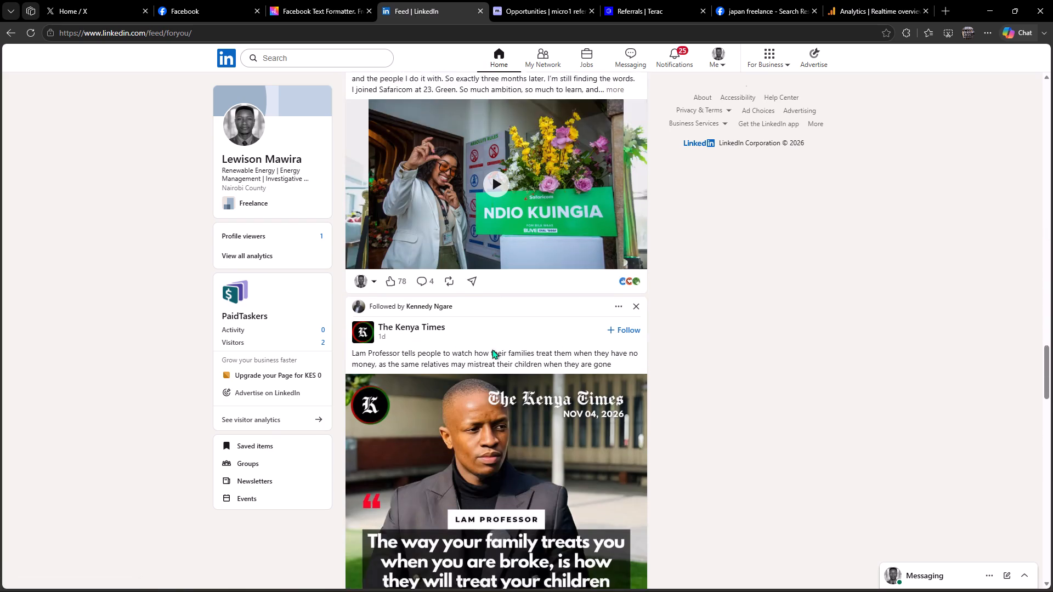
scroll(492, 349, down, 9)
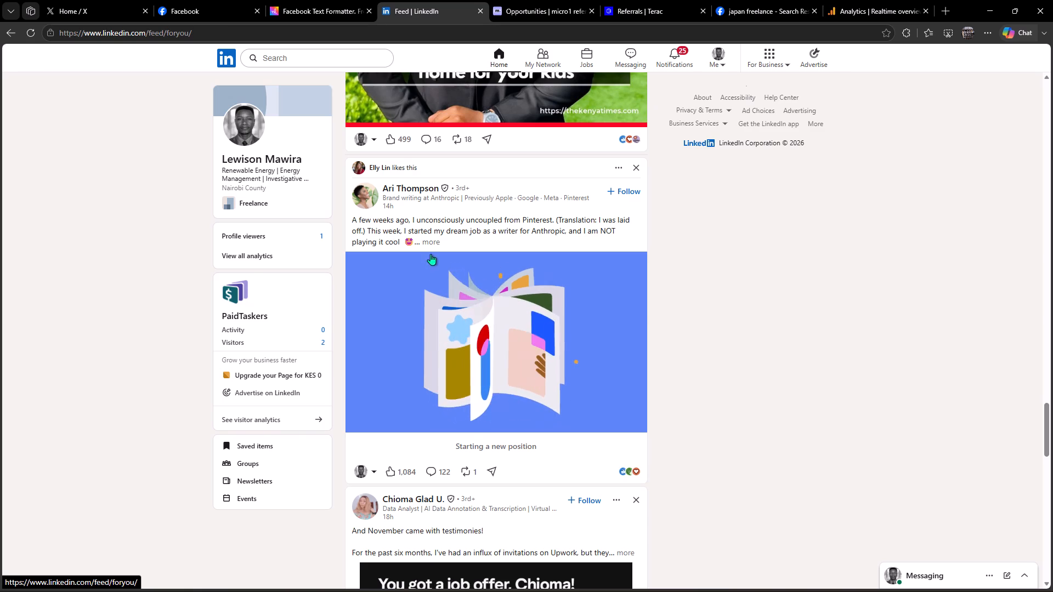
Expand the post about a layoff from Pinterest and a new writing job at Anthropic, and read it through to the following post.
click(427, 237)
scroll(427, 237, down, 3)
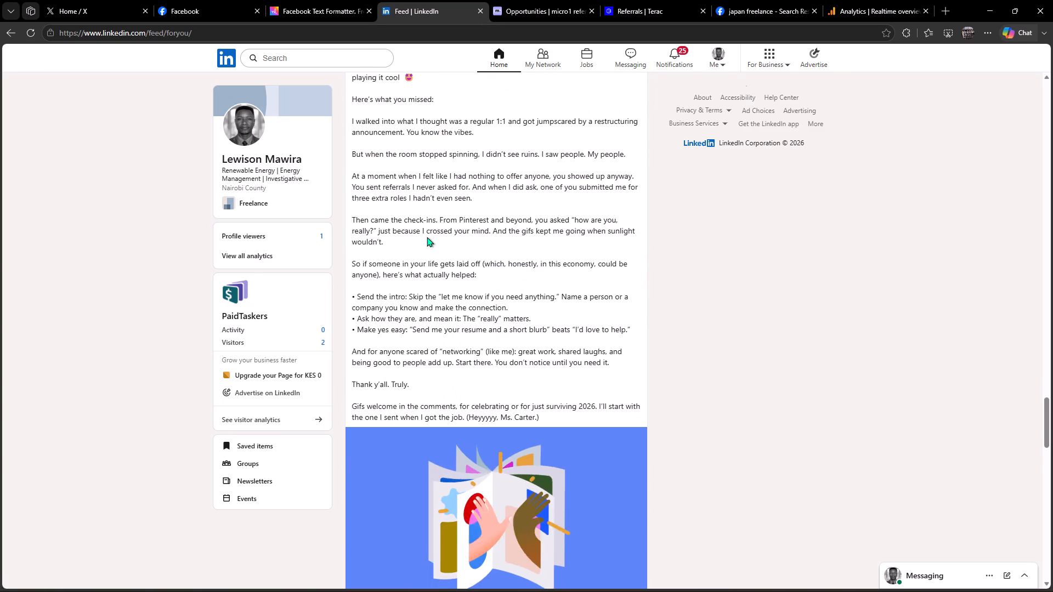
scroll(427, 237, down, 9)
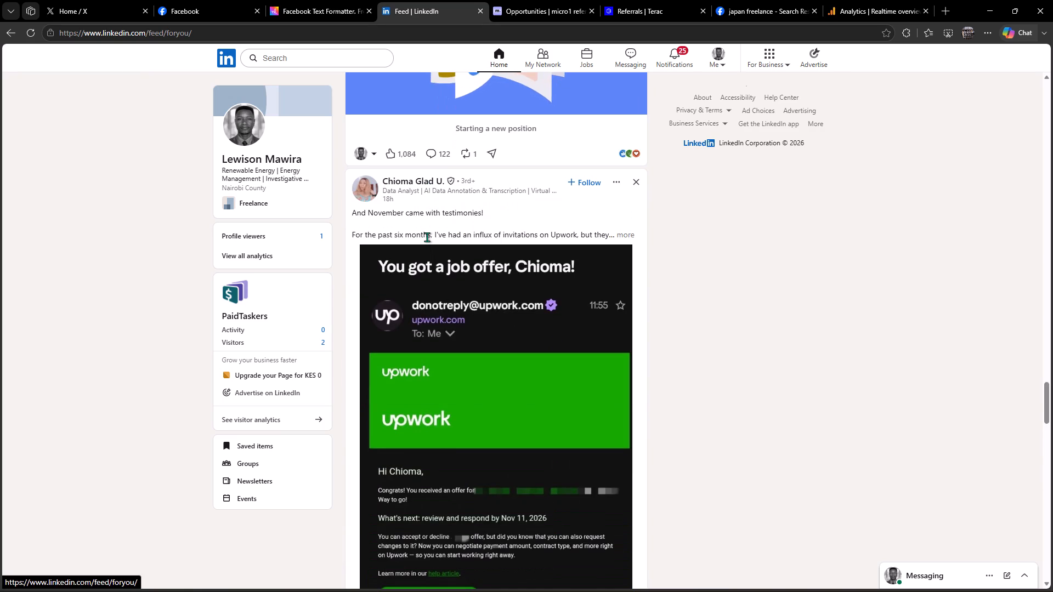
Open the LinkedIn feed page's web address for editing.
click(517, 35)
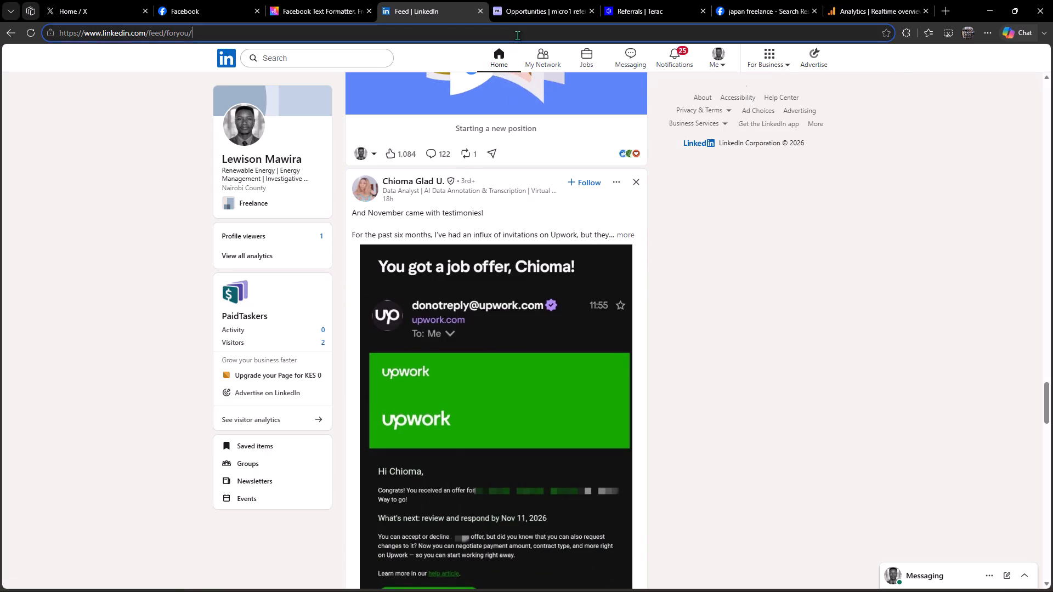
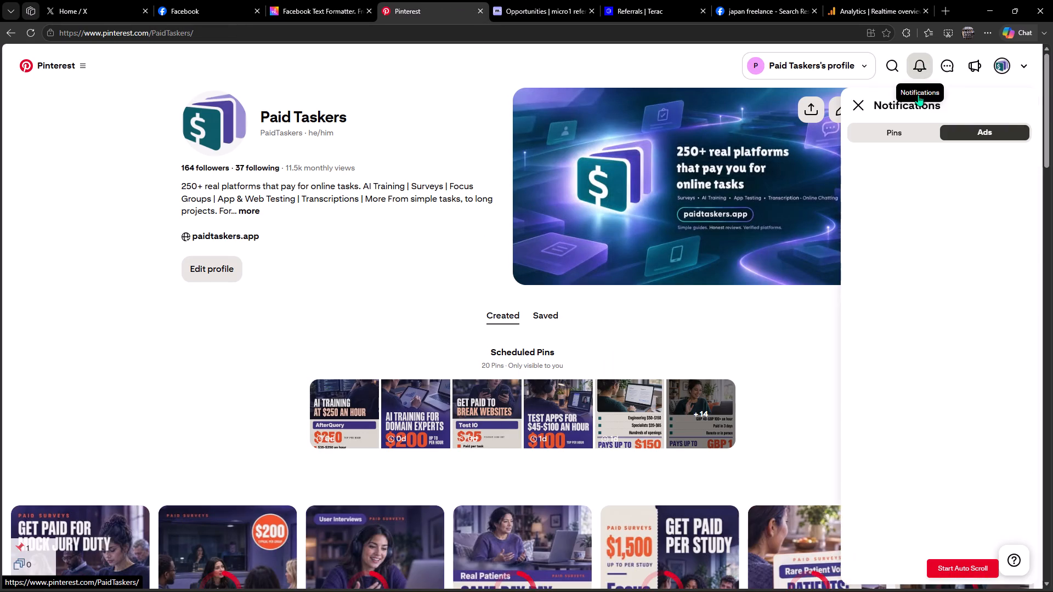
Check the Paid Taskers Pinterest notifications, going through the activity and updates listed for Pins.
scroll(919, 277, down, 4)
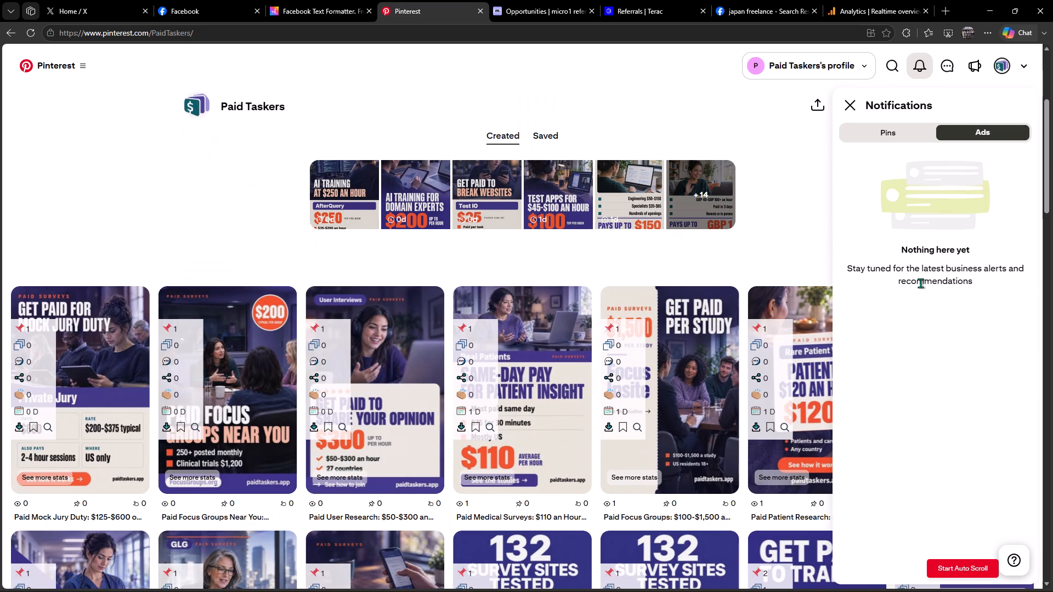
scroll(920, 283, down, 4)
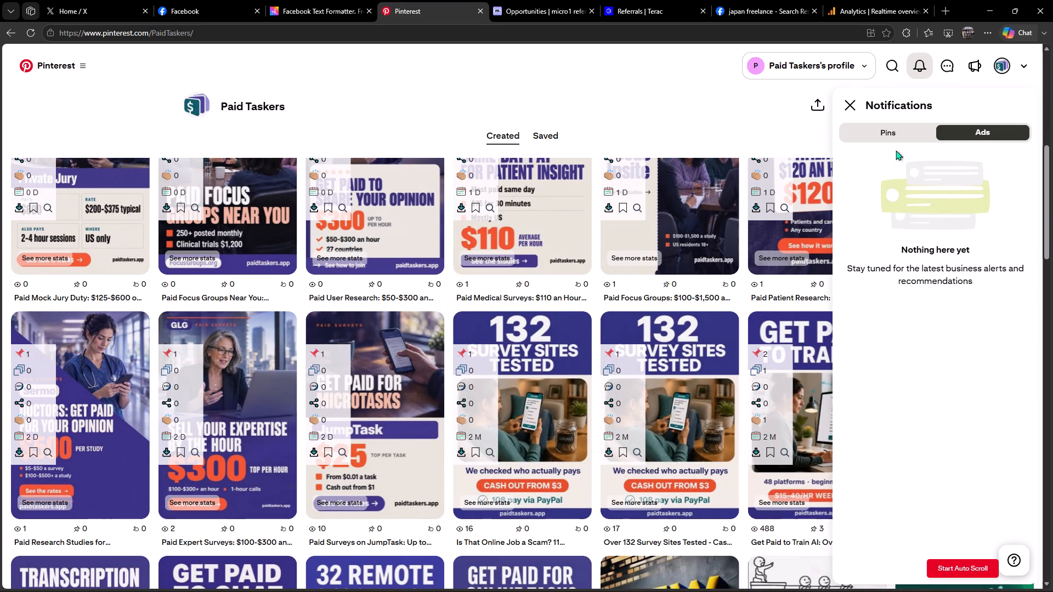
click(899, 140)
click(901, 132)
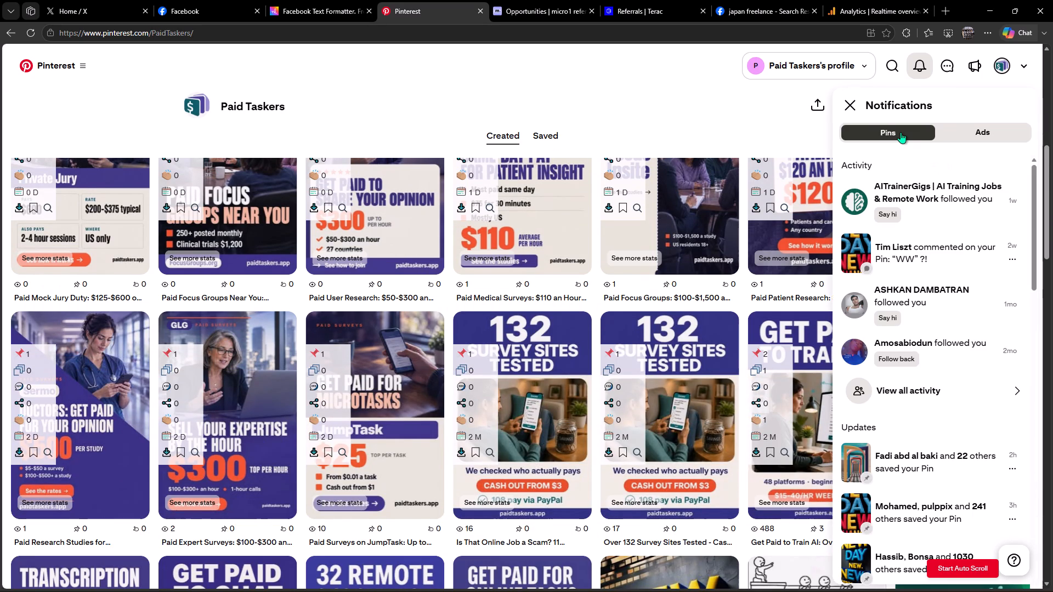
scroll(925, 234, down, 9)
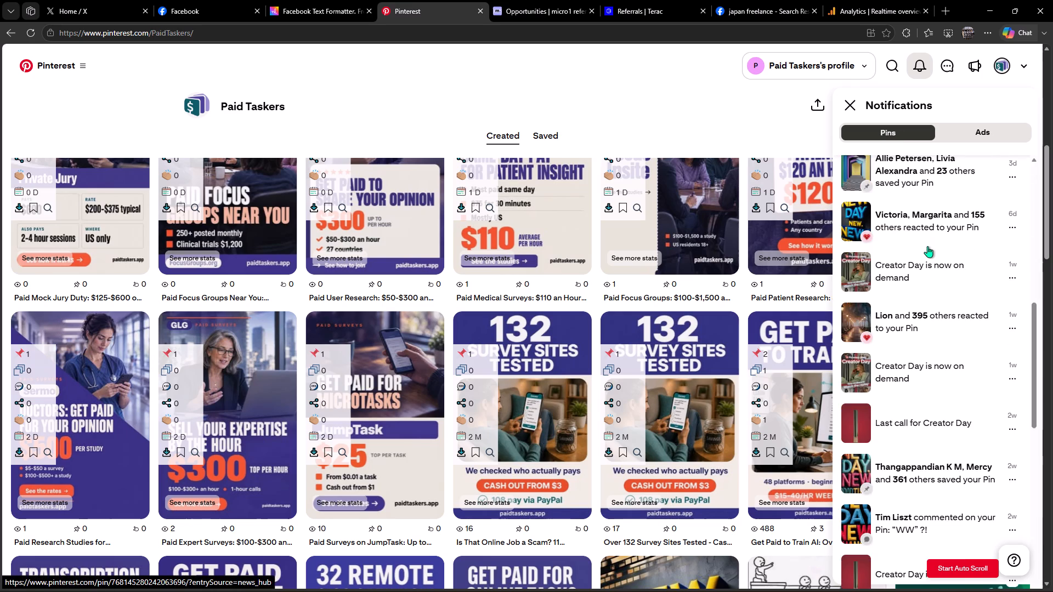
Look through the Pinterest notifications, close them, and scan the created pins on the Paid Taskers profile.
scroll(927, 246, down, 6)
click(657, 90)
scroll(657, 90, down, 3)
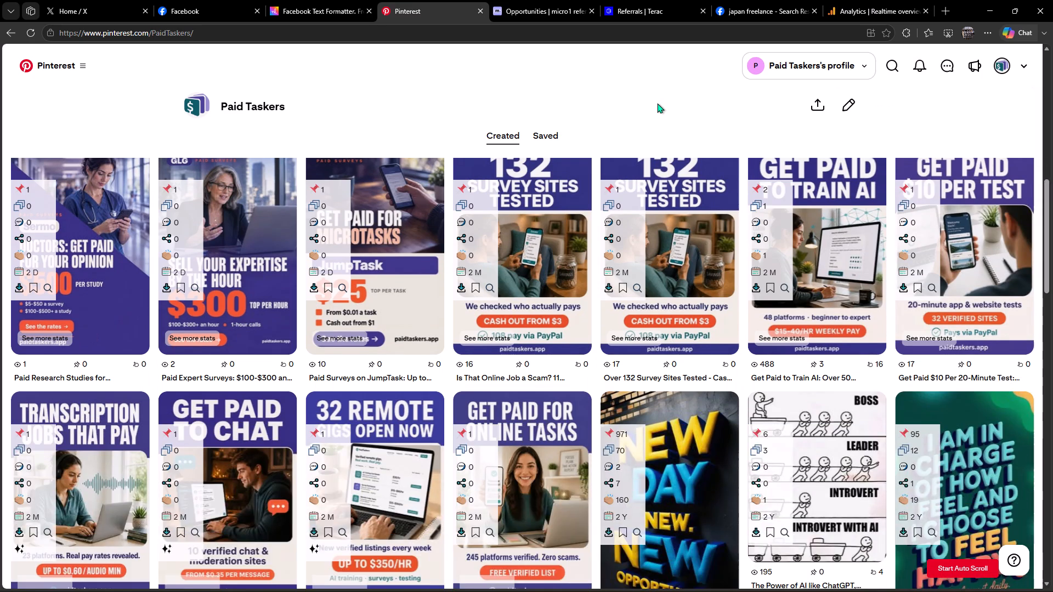
scroll(657, 103, up, 6)
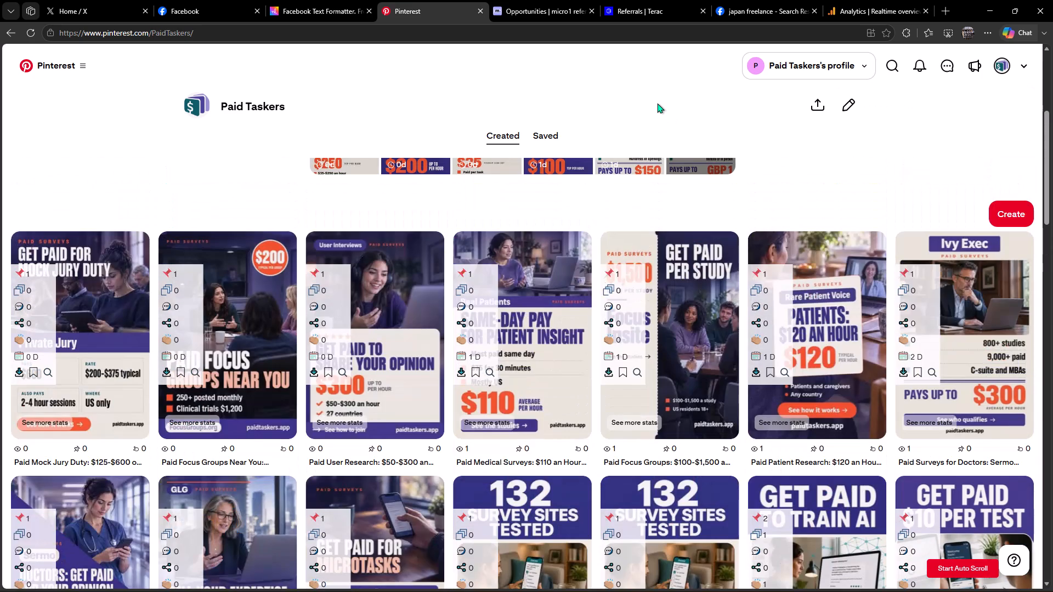
scroll(657, 103, up, 5)
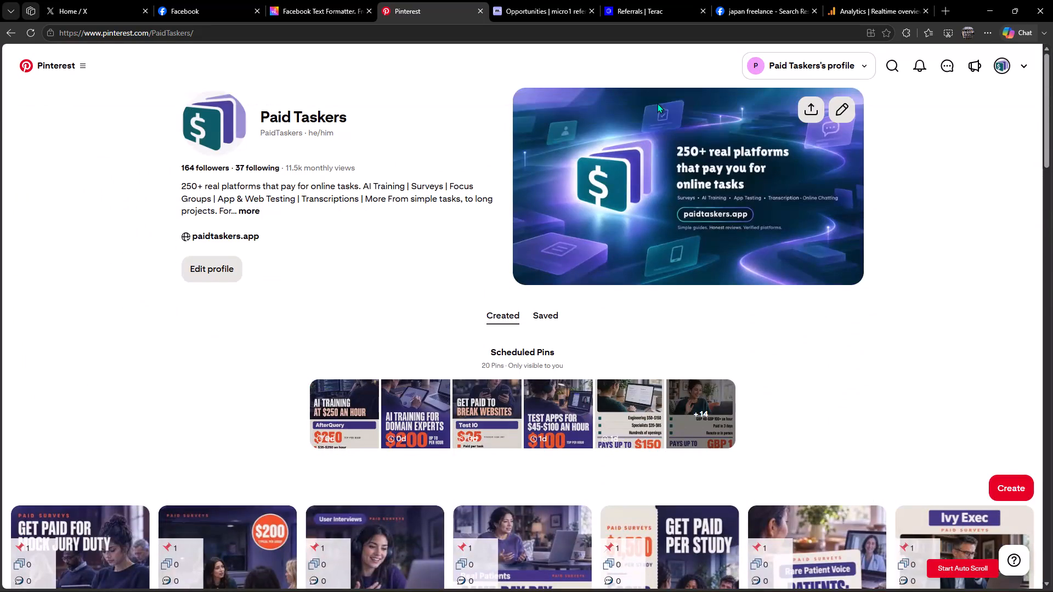
Edit the Pinterest profile's About text so it begins with "400+ real platforms", and save the profile.
click(243, 208)
click(619, 477)
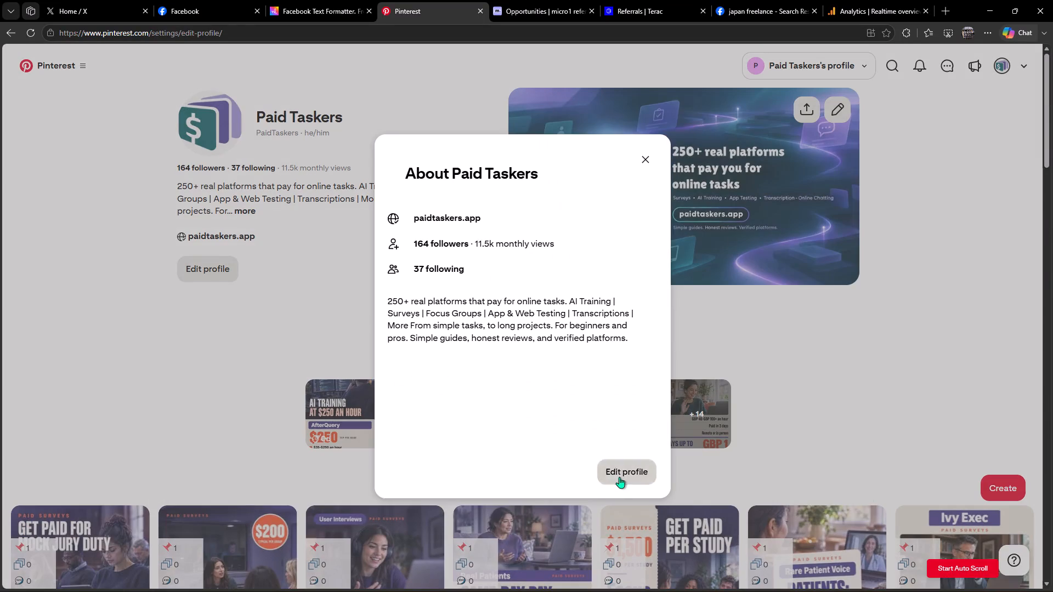
scroll(320, 298, down, 4)
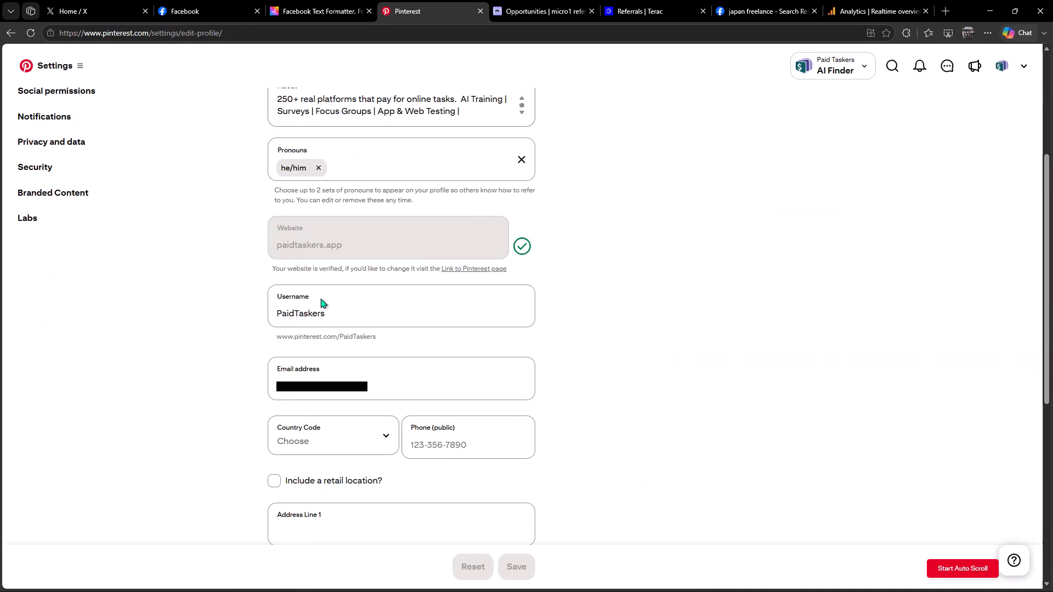
scroll(320, 298, down, 4)
scroll(321, 300, up, 15)
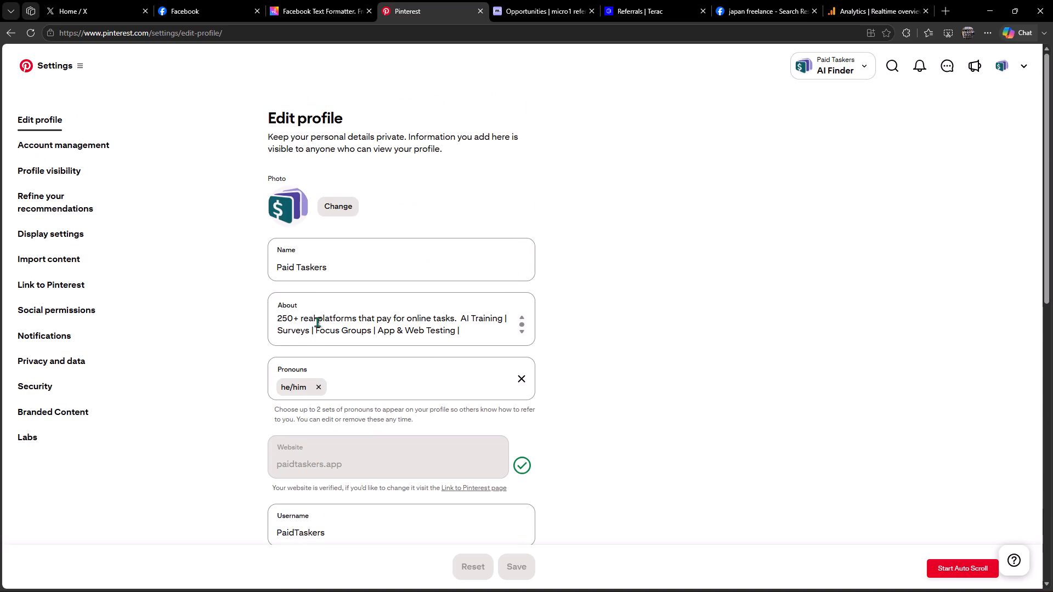
click(295, 319)
key(BackSpace)
key(BackSpace)
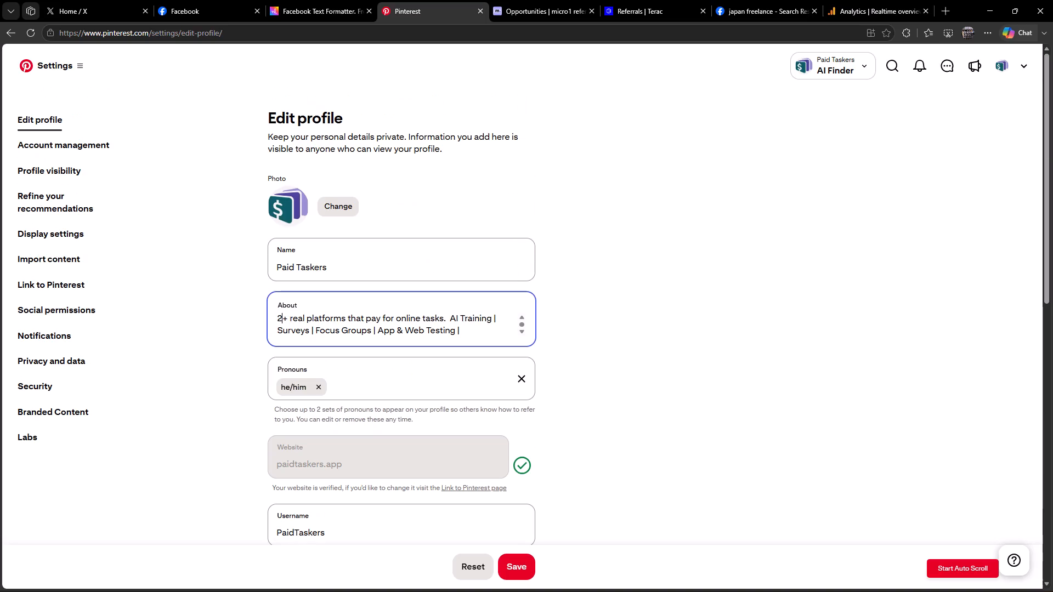
key(BackSpace)
key(BackSpace)
text(400)
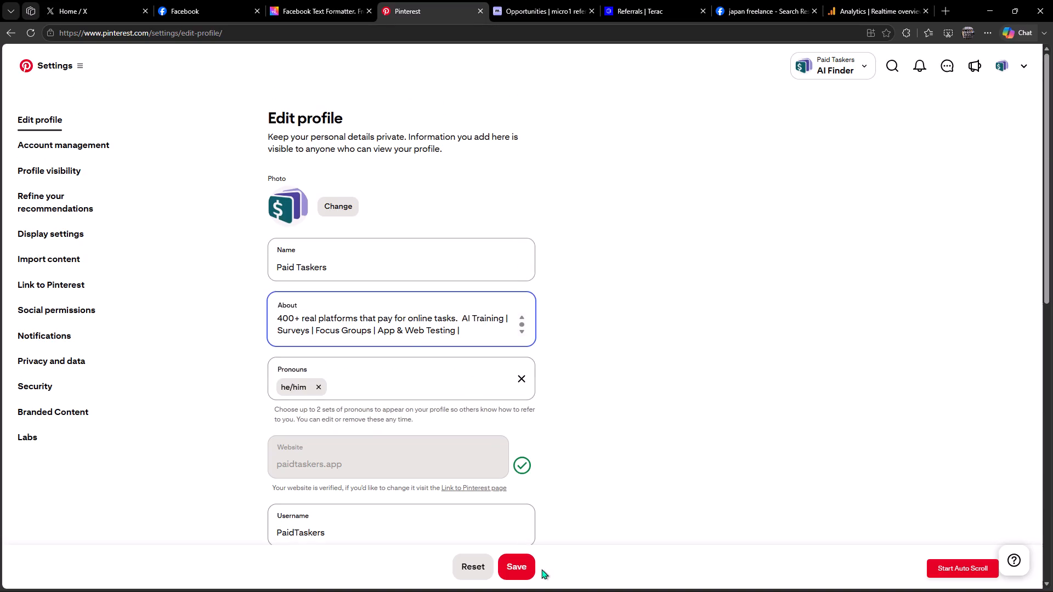
click(517, 566)
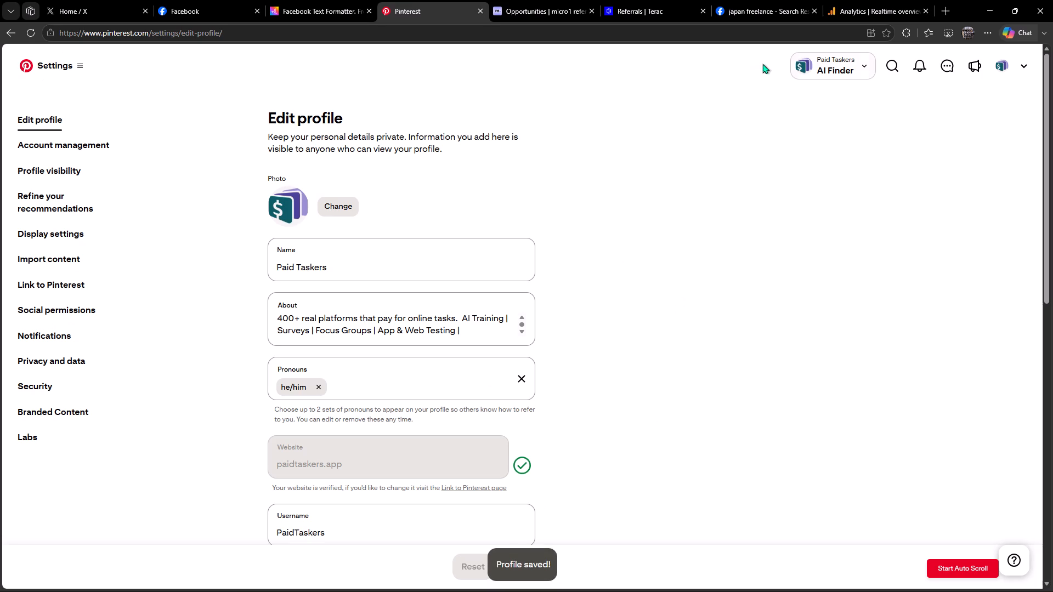
Return to the Paid Taskers public profile and review its description and pins.
click(1001, 68)
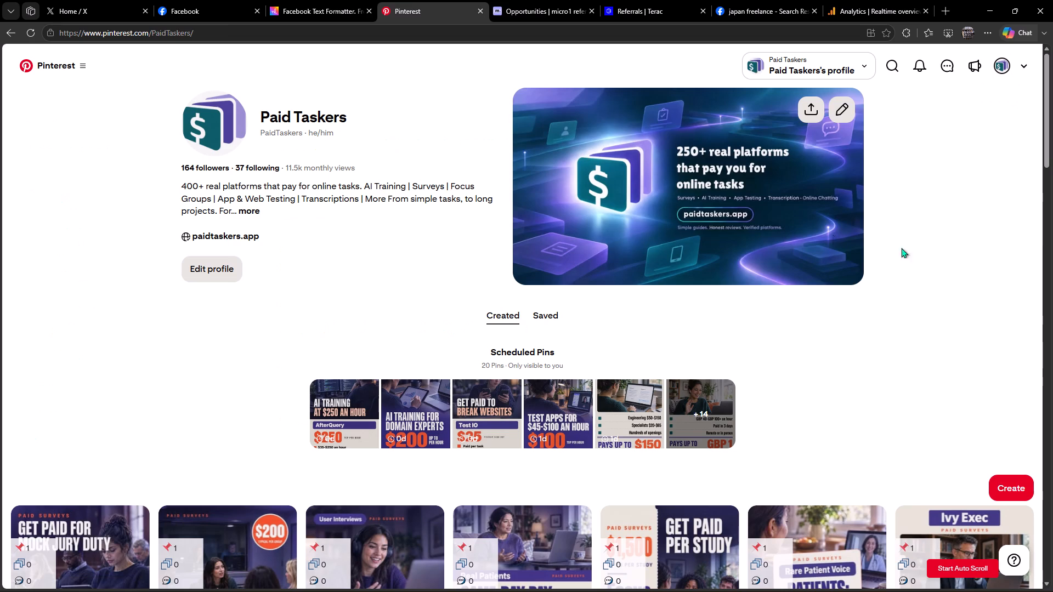
scroll(947, 254, down, 4)
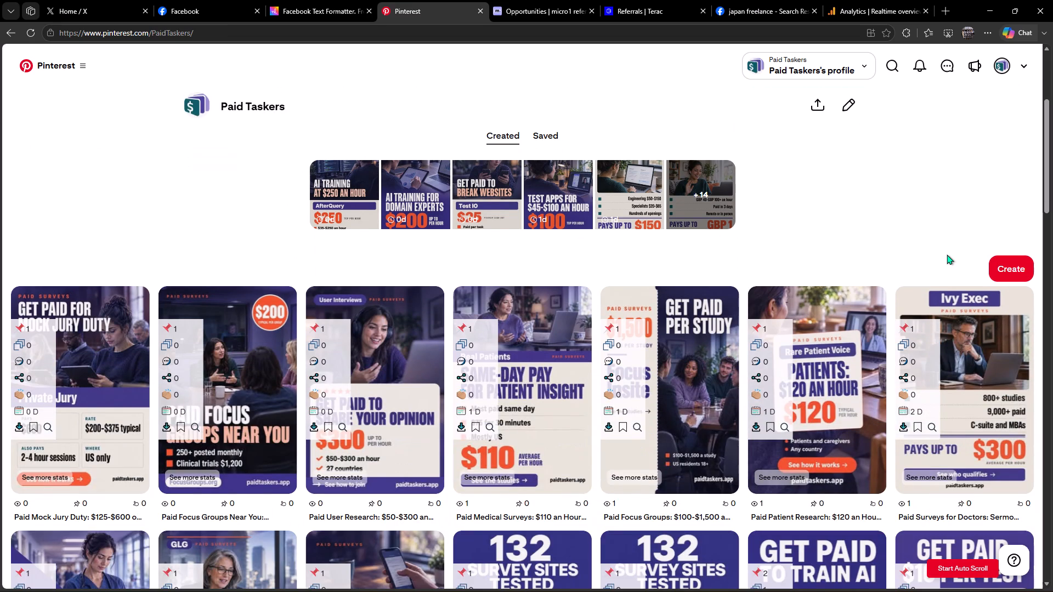
Switch to the Terac referrals page, passing by the micro1 opportunities, and reload it to check the referral figures.
click(651, 0)
click(558, 0)
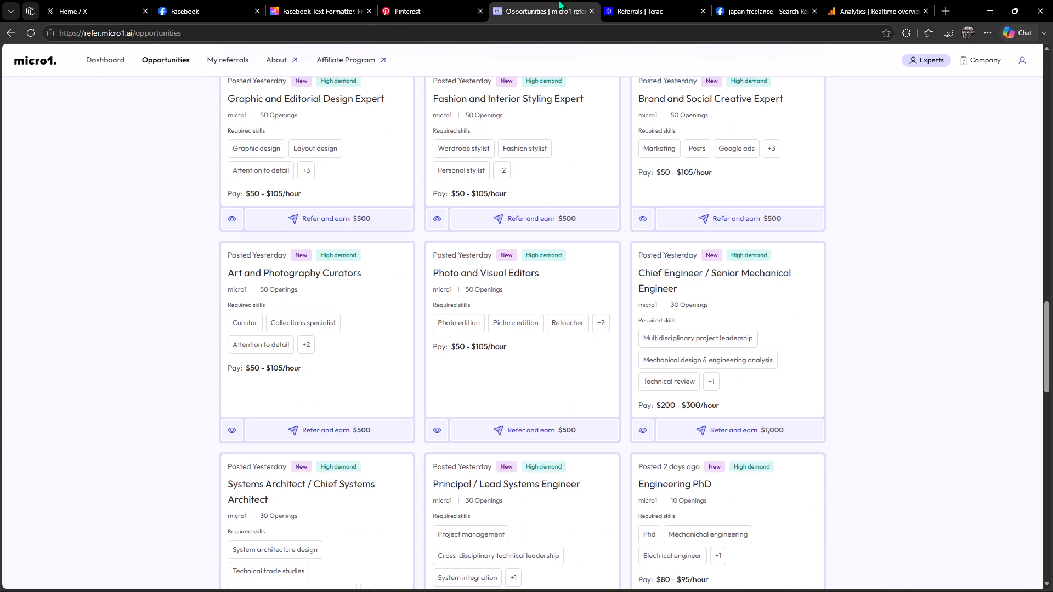
click(647, 0)
scroll(664, 221, up, 5)
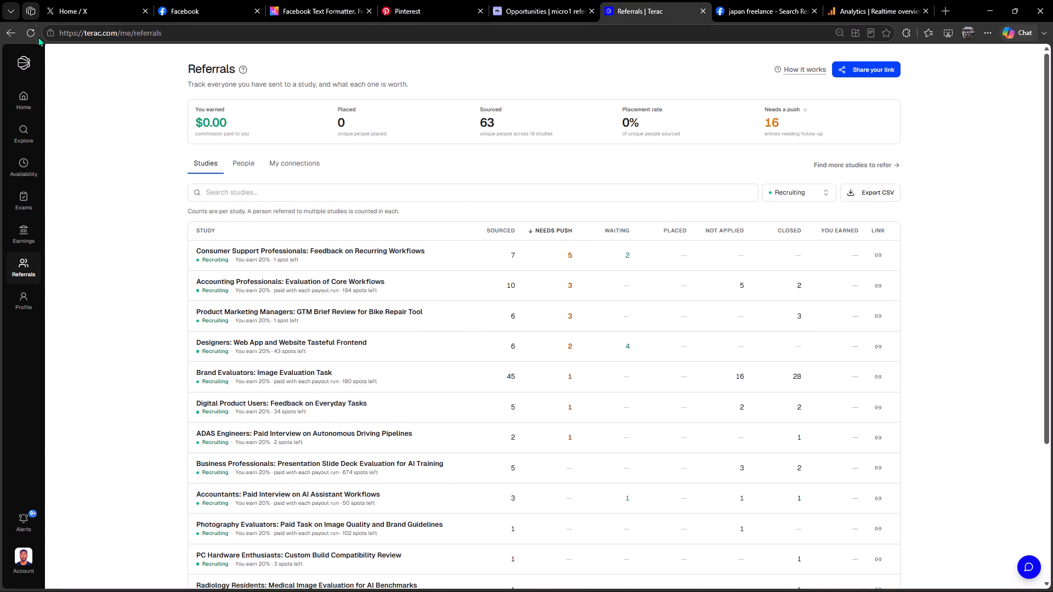
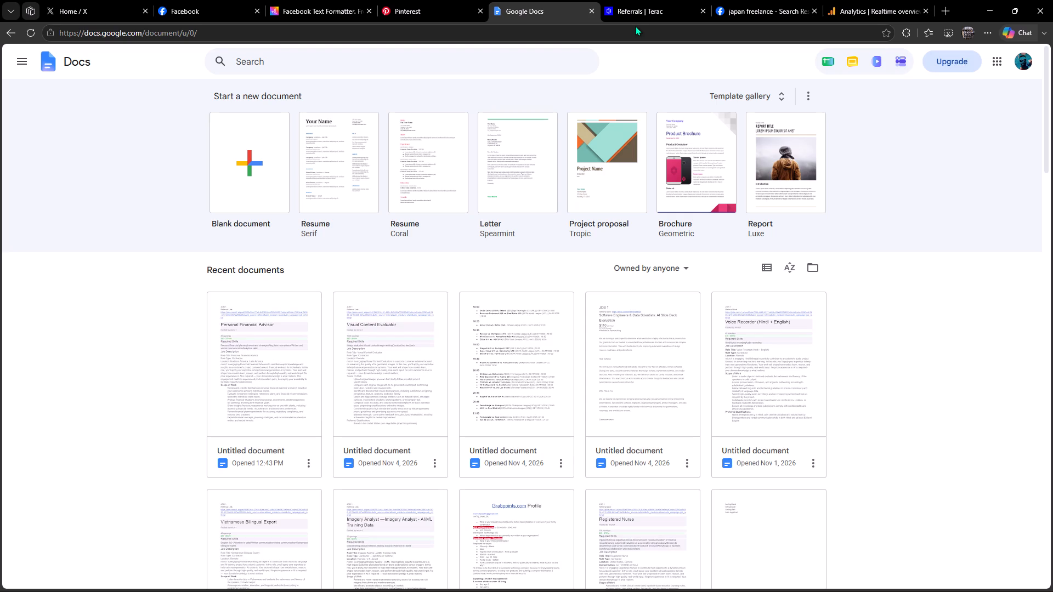
click(646, 41)
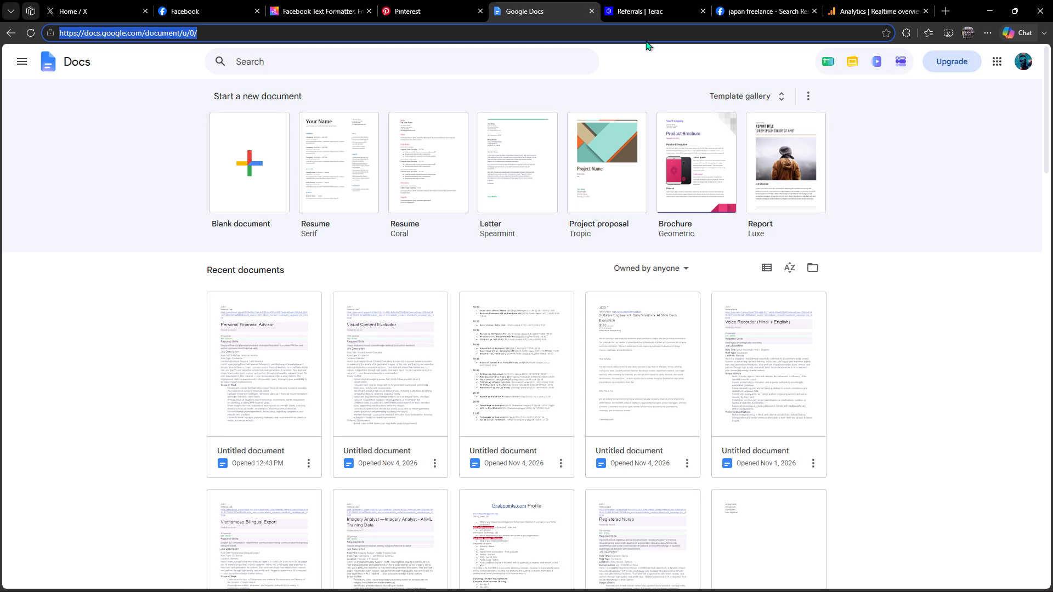
text(docsfa)
key(Return)
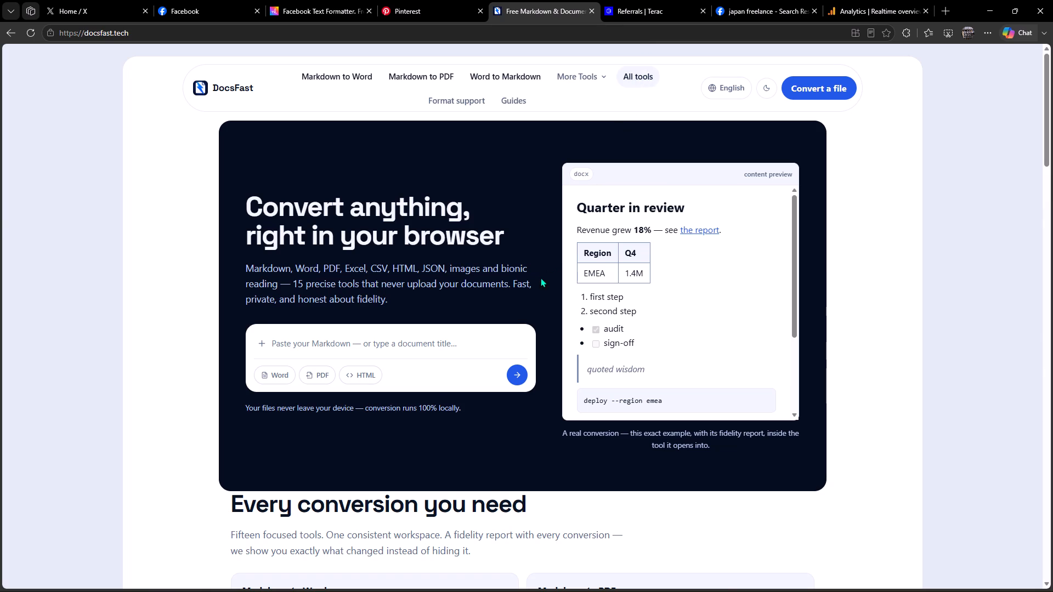
click(263, 375)
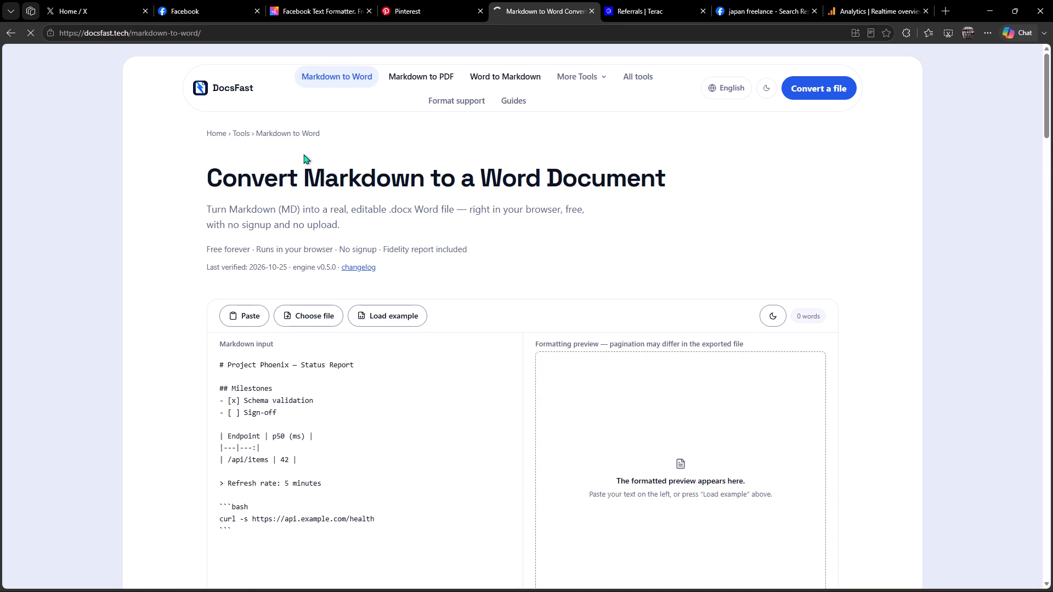
Load opportunity-entries-batch-34 into the converter from the PAIDTASKERS DEV folder inside PaidTaskers > SCRAPING on drive D.
scroll(325, 291, down, 3)
click(311, 158)
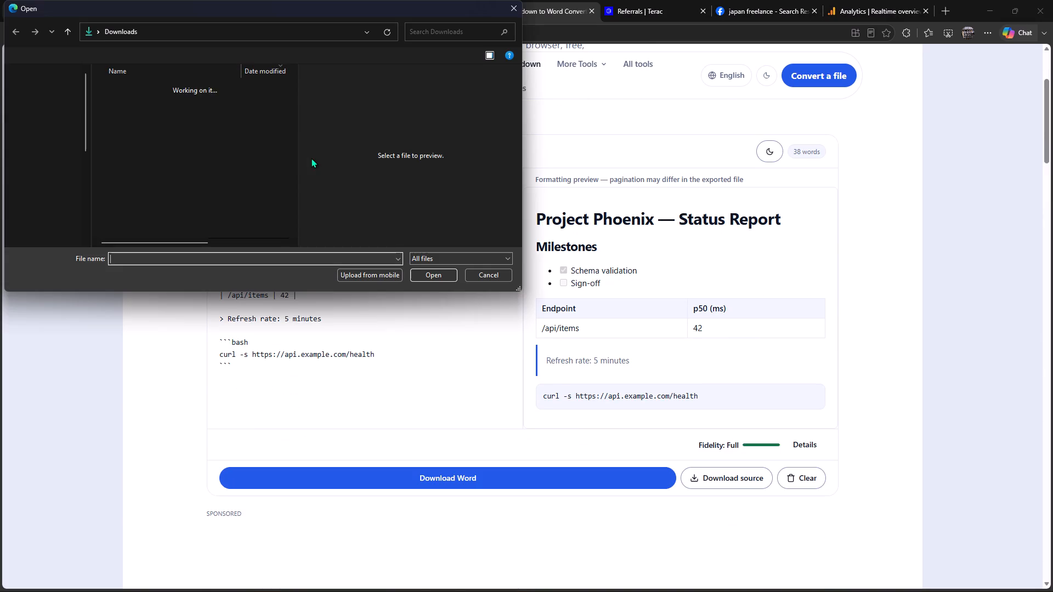
scroll(54, 172, down, 2)
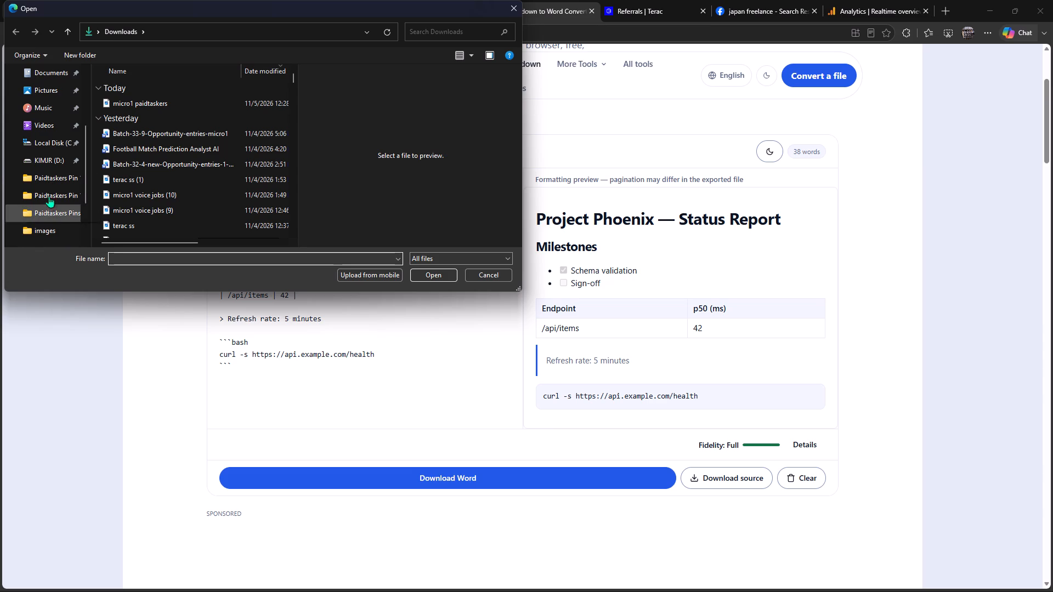
scroll(53, 180, down, 1)
click(53, 180)
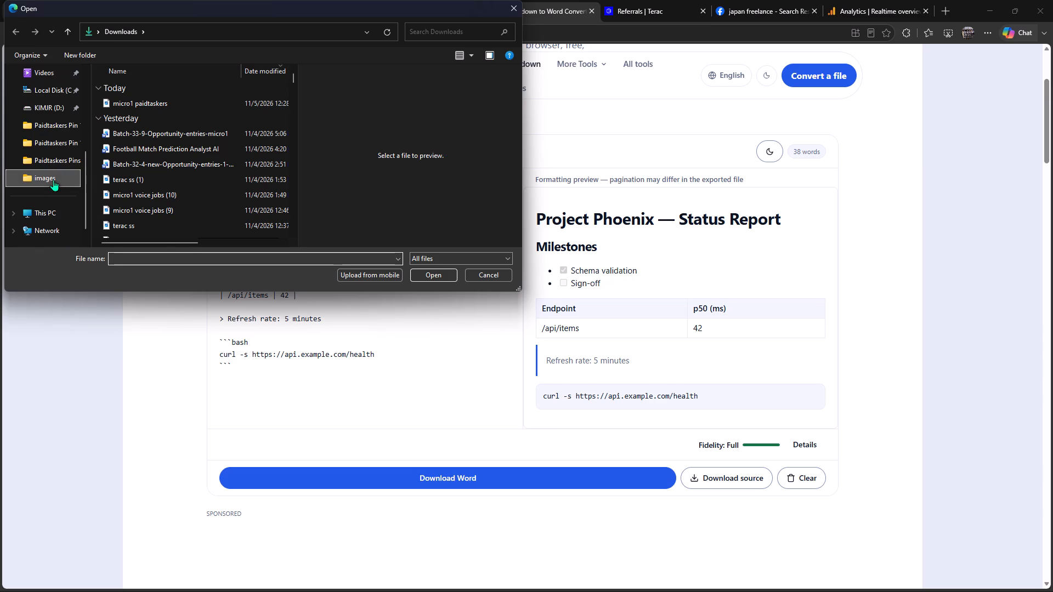
click(196, 33)
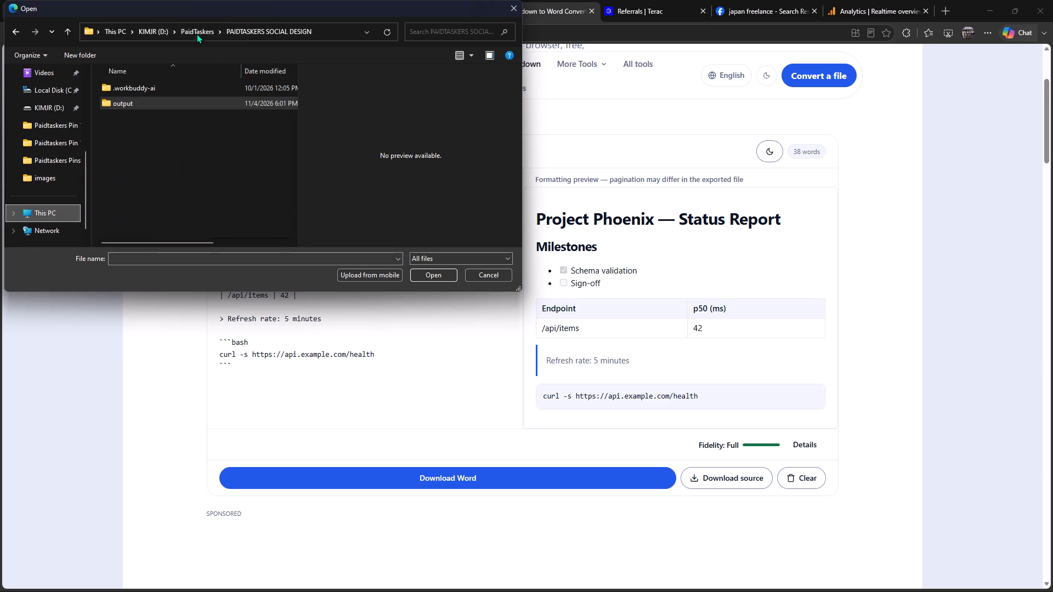
click(195, 28)
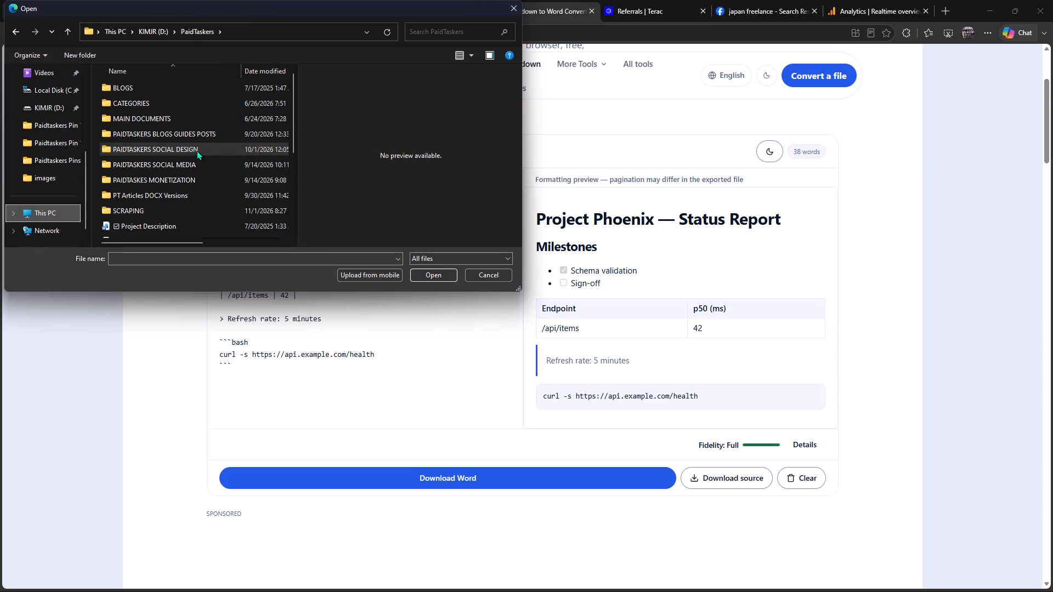
double_click(182, 210)
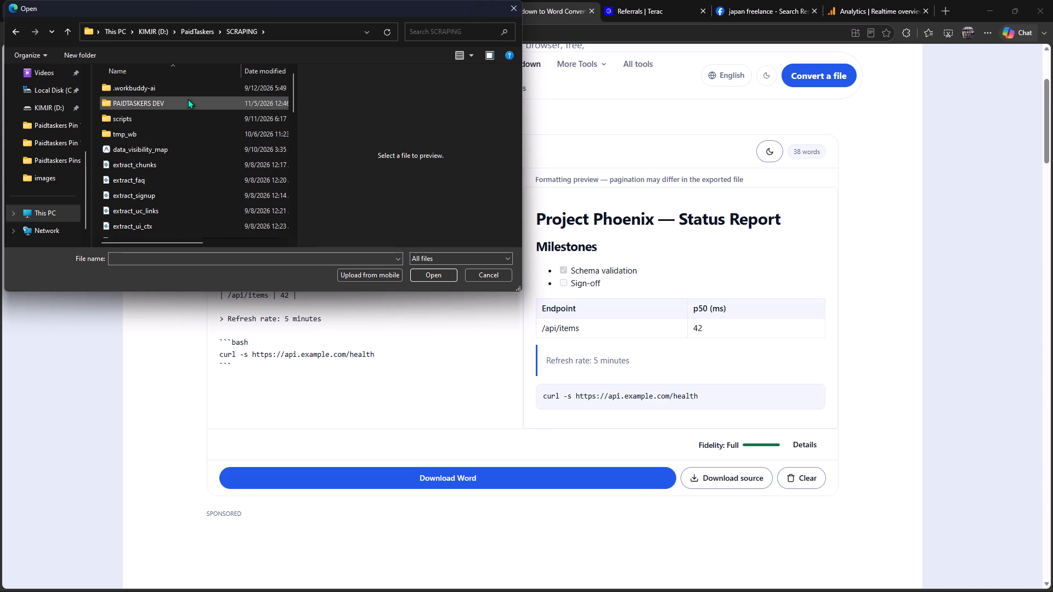
click(194, 98)
double_click(194, 98)
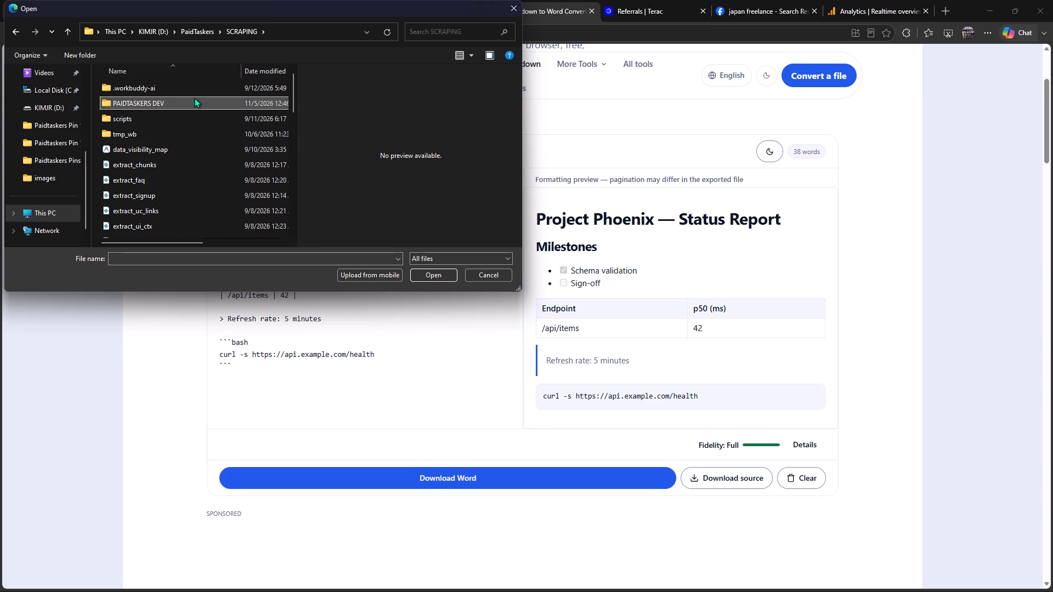
scroll(194, 98, down, 20)
scroll(194, 98, down, 5)
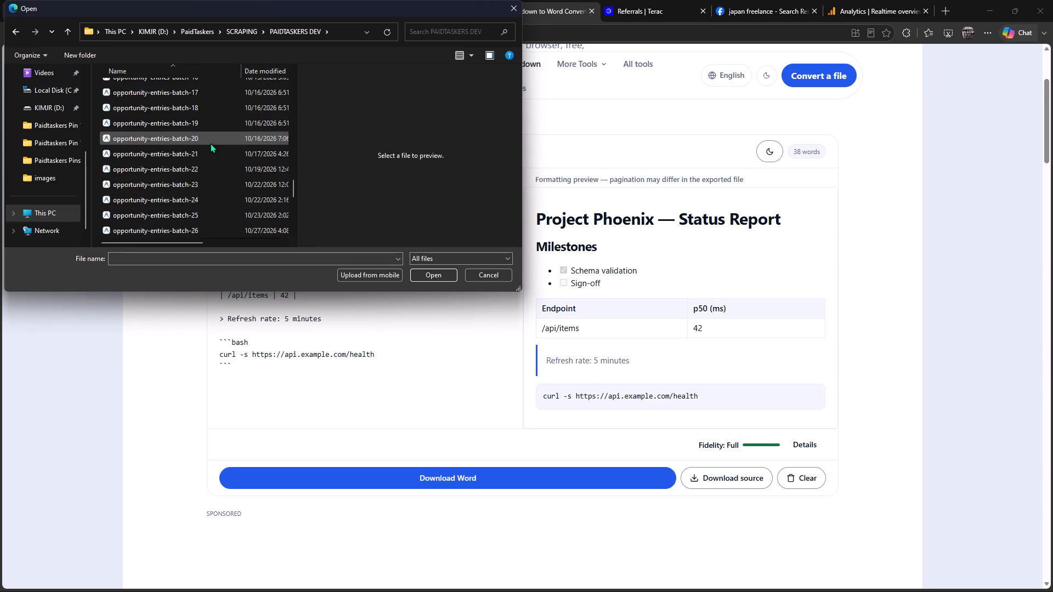
scroll(210, 143, down, 4)
scroll(210, 147, up, 2)
click(208, 166)
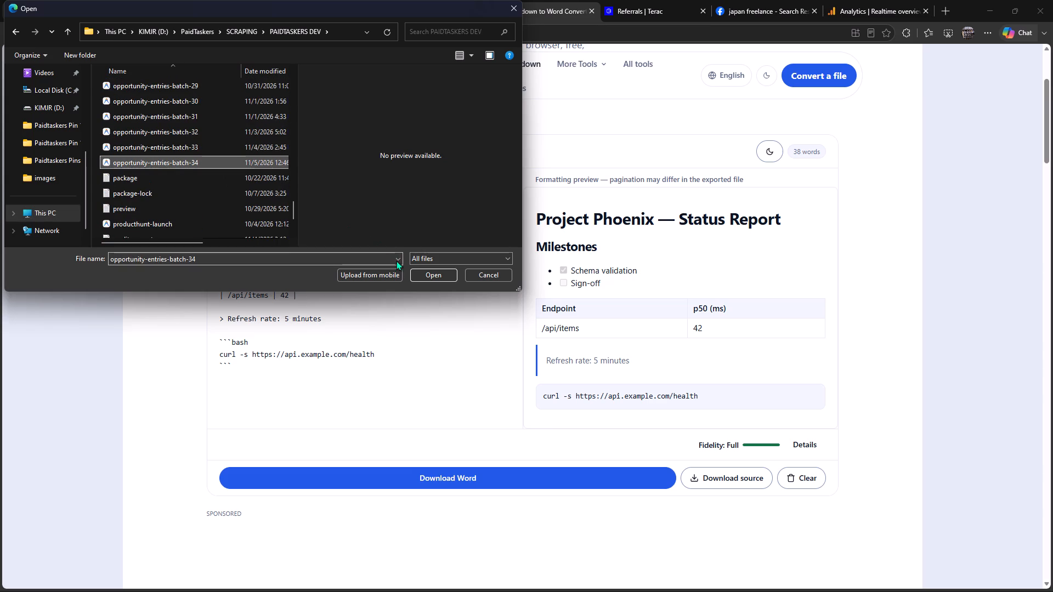
click(421, 275)
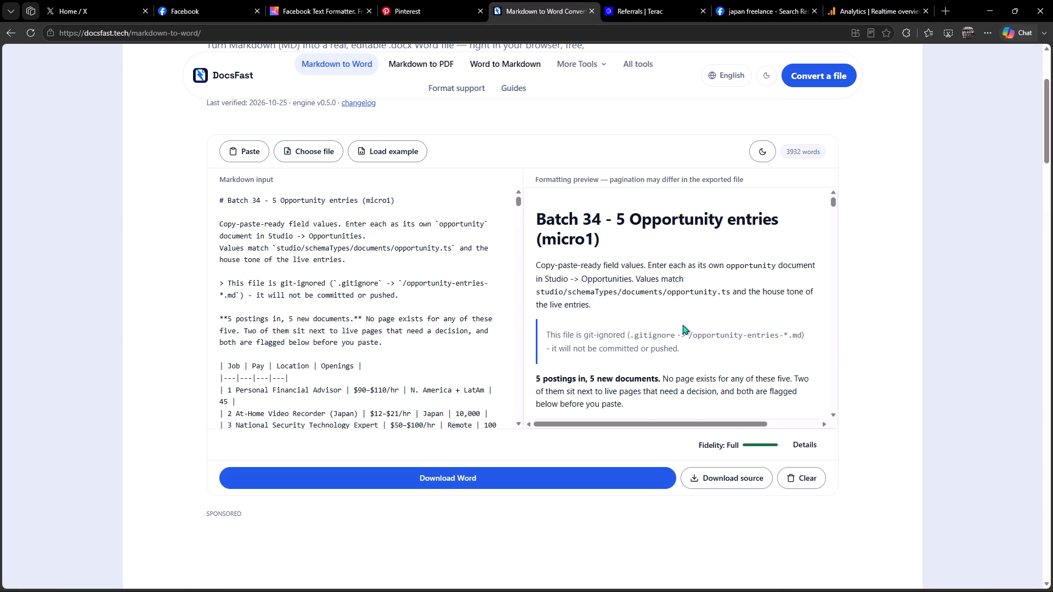
Skim the converted batch 34 preview, download it as a Word document, and open the downloaded Batch-34-5-Opportunity-entries-micro1.docx.
scroll(692, 322, down, 9)
click(626, 484)
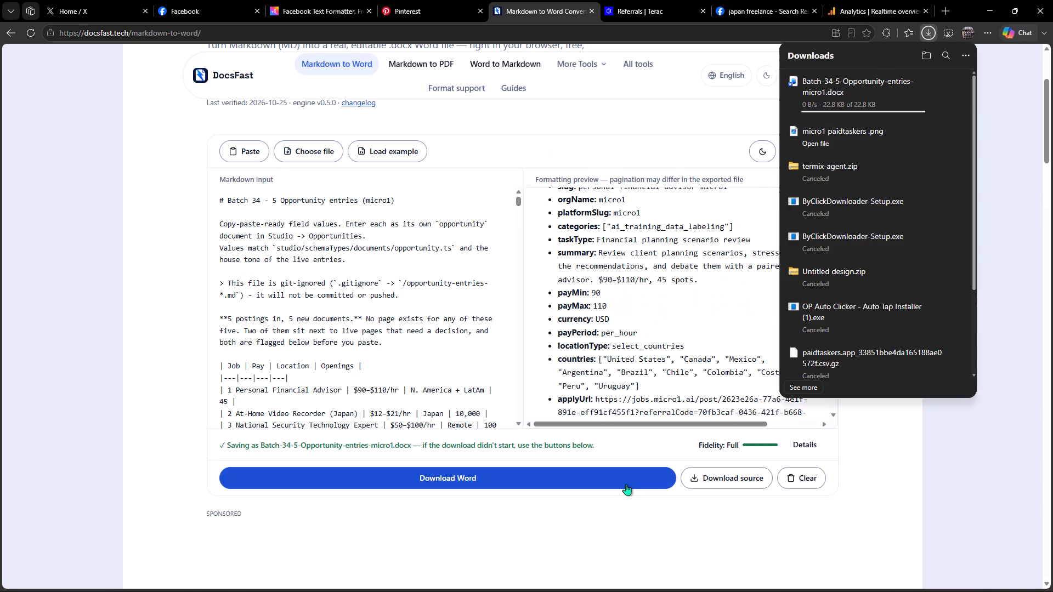
click(823, 106)
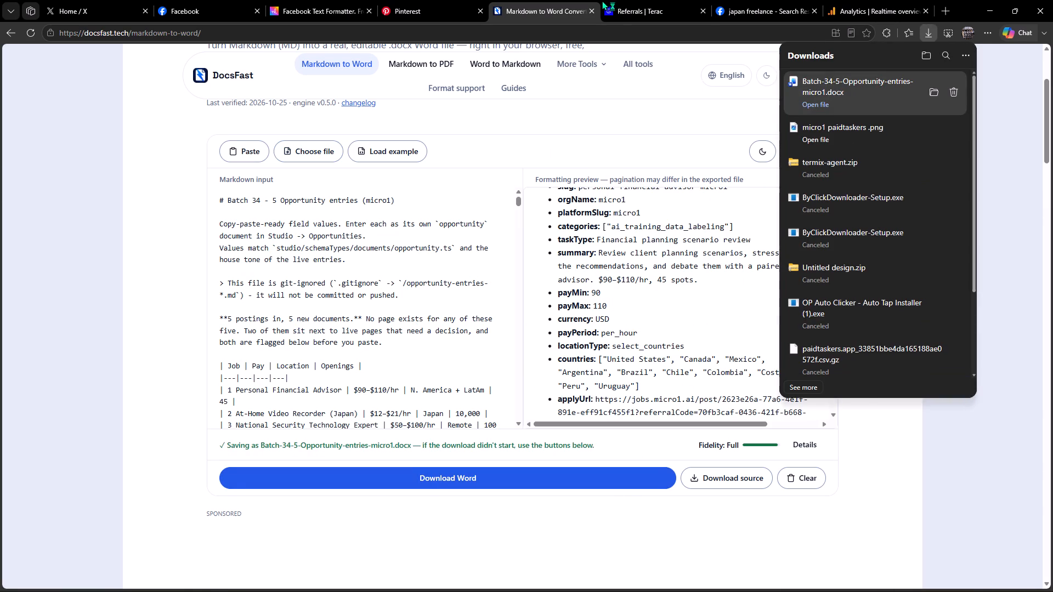
Glance at the Pinterest and Facebook pages, switch to X, refresh the home feed, and skim the latest posts.
click(630, 0)
click(477, 0)
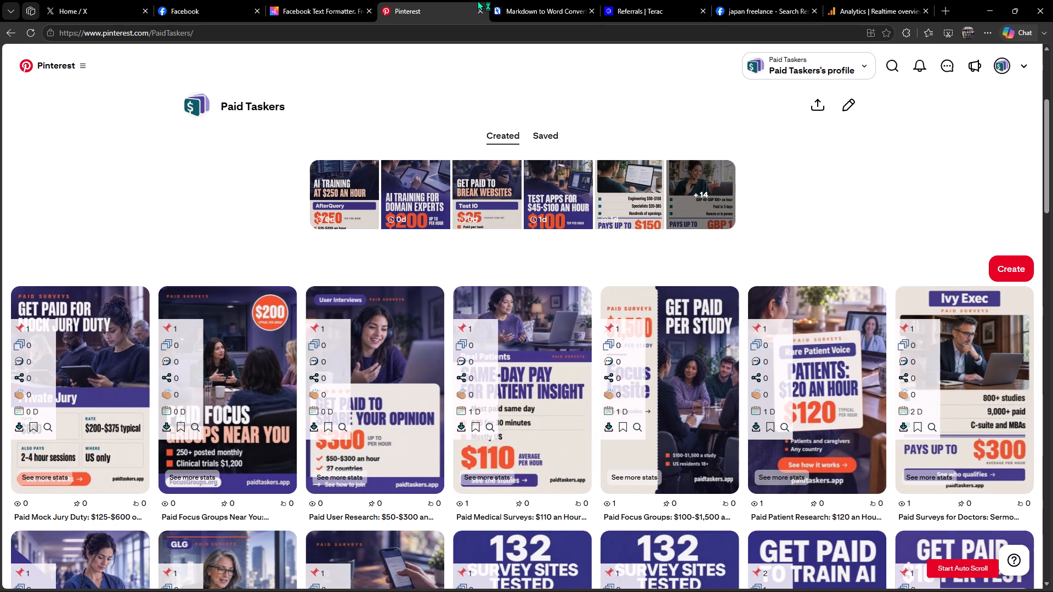
click(247, 0)
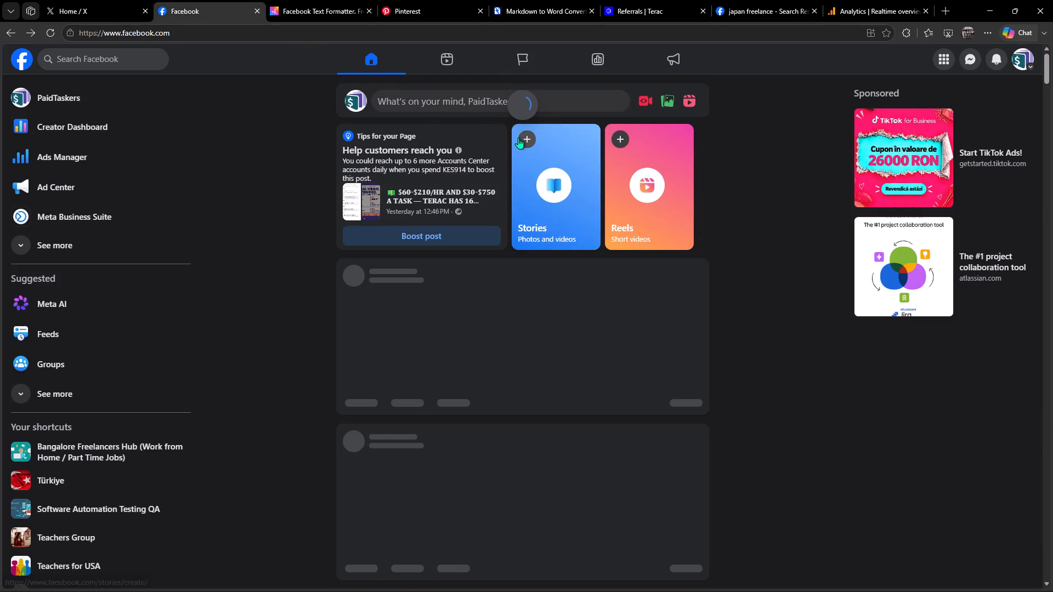
click(106, 0)
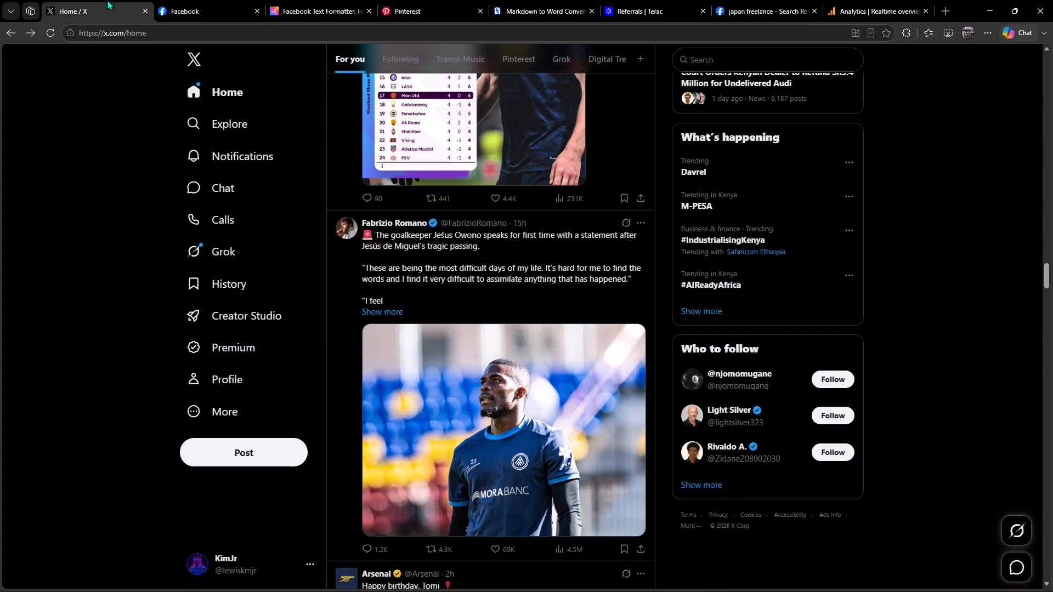
click(230, 81)
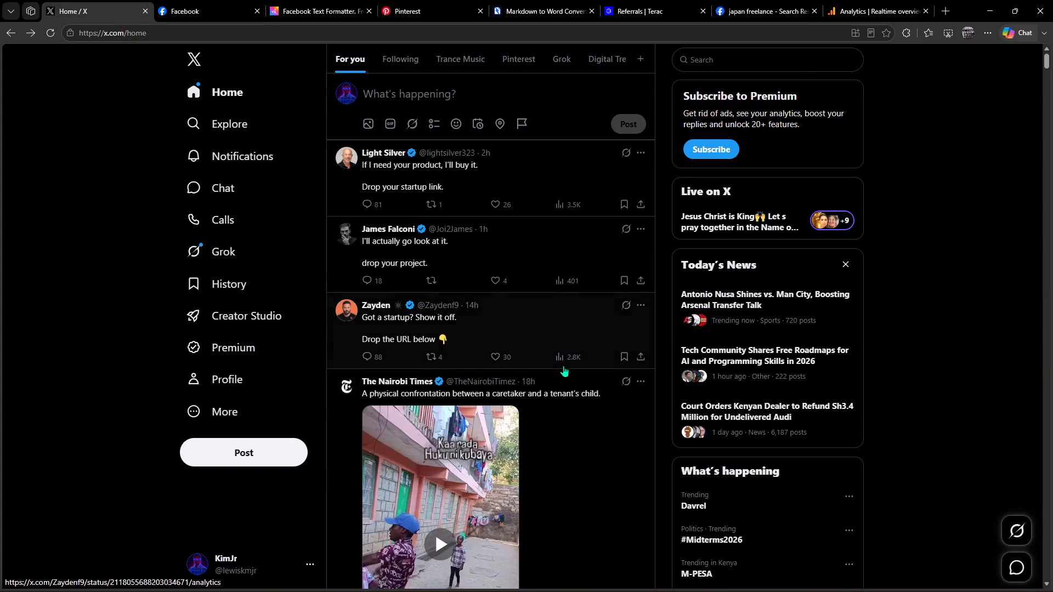
scroll(563, 366, down, 5)
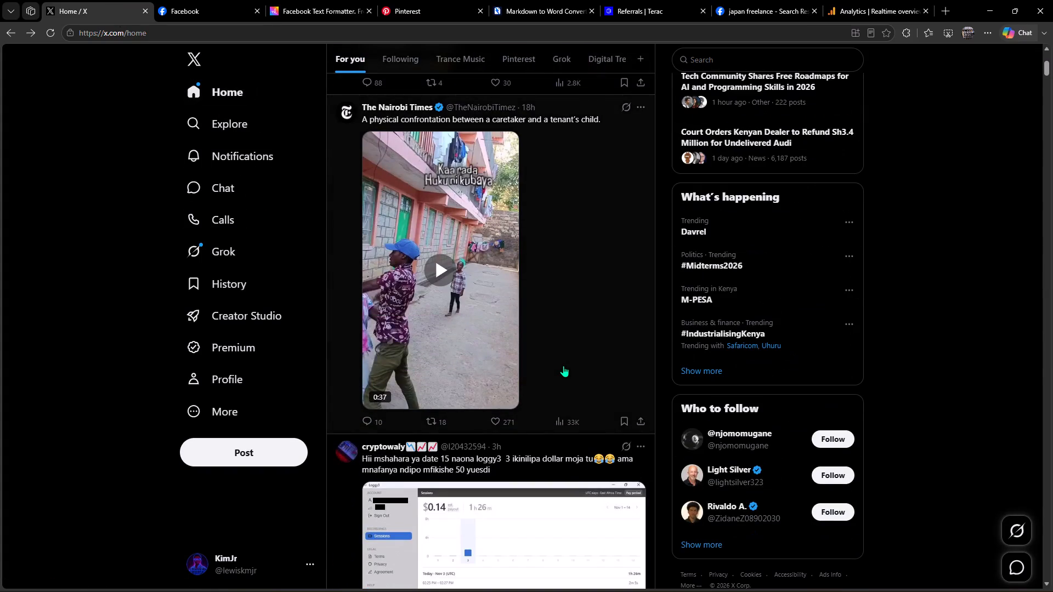
scroll(563, 366, down, 4)
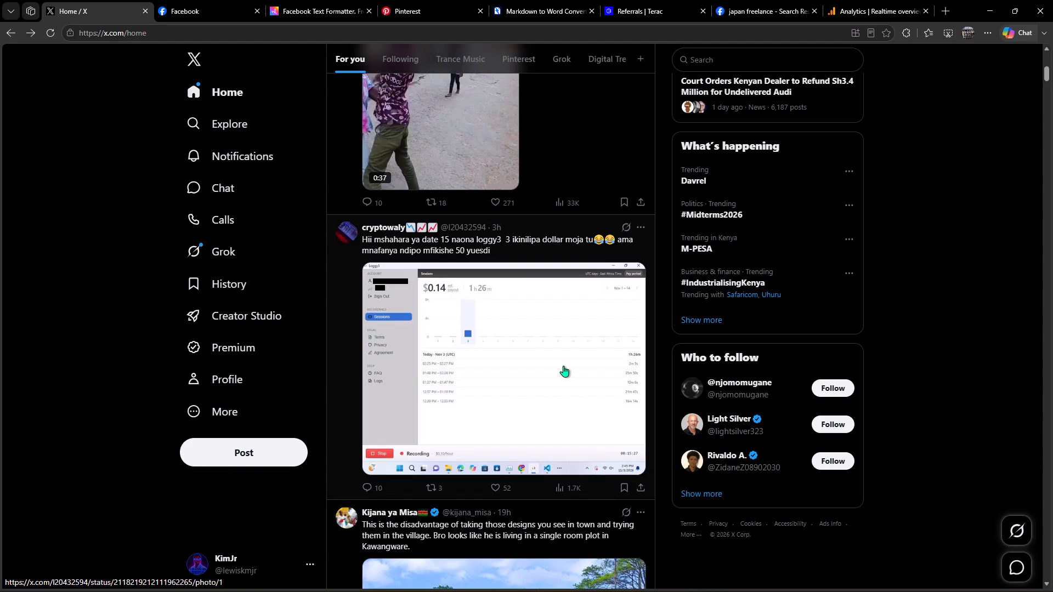
Browse the posts in the X home feed.
scroll(563, 366, down, 5)
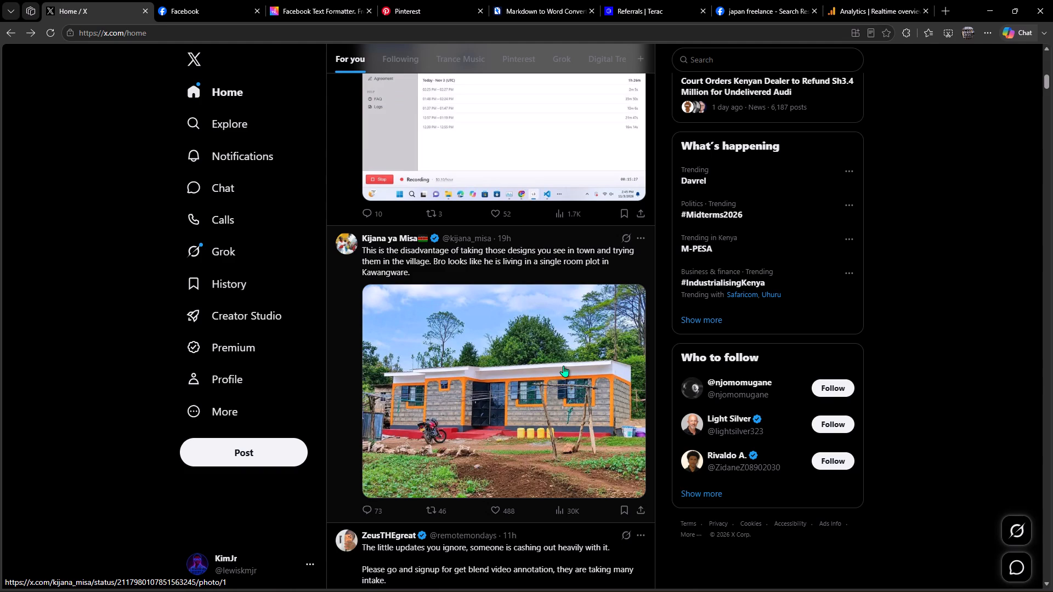
scroll(563, 366, down, 5)
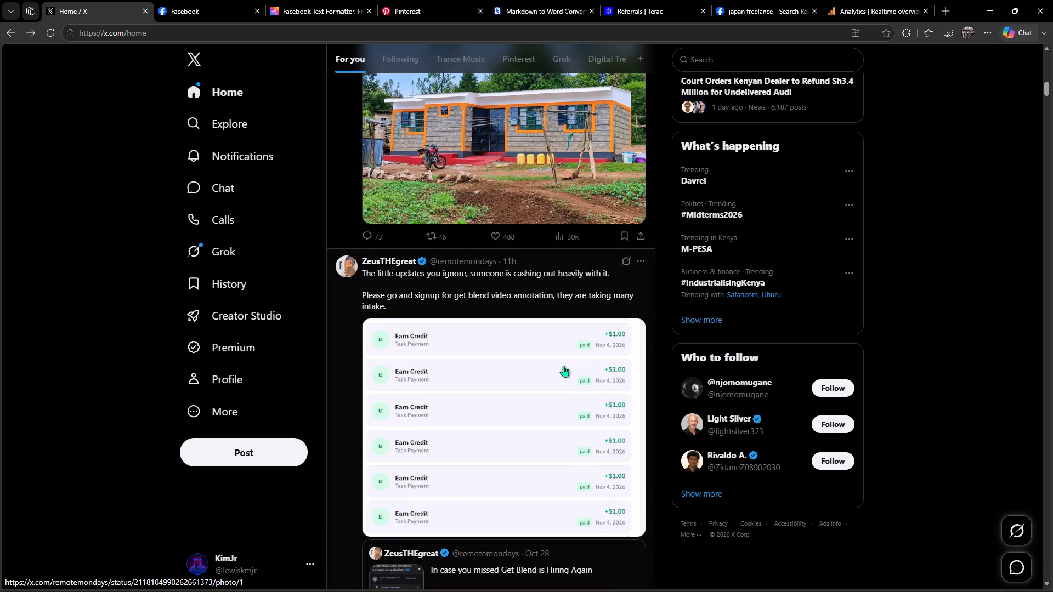
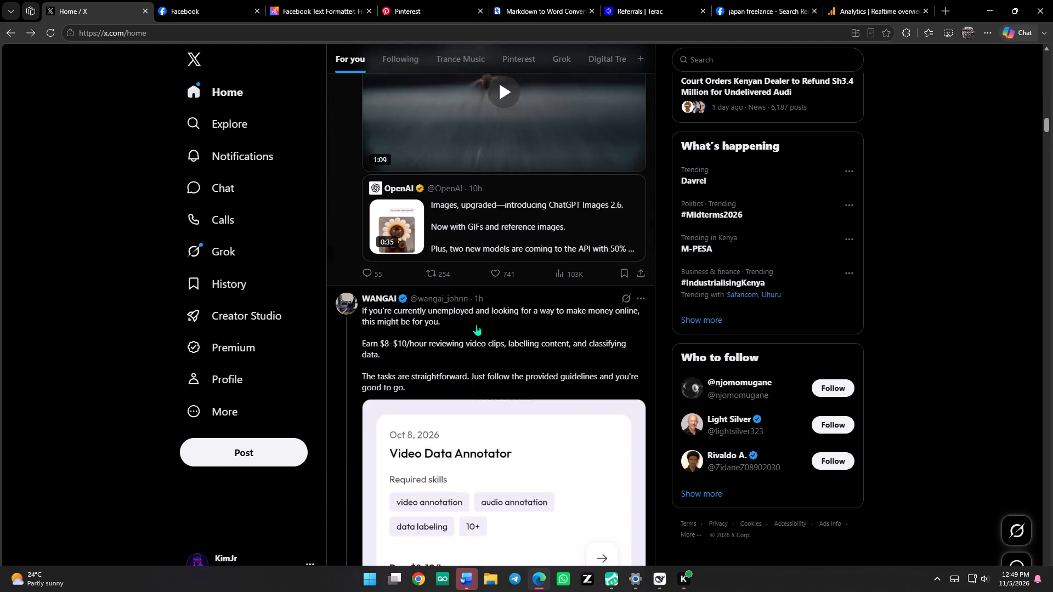
Browse further through the X home feed, including the photos in the post about sleeping under a mosquito net.
scroll(476, 325, down, 1)
scroll(476, 325, up, 6)
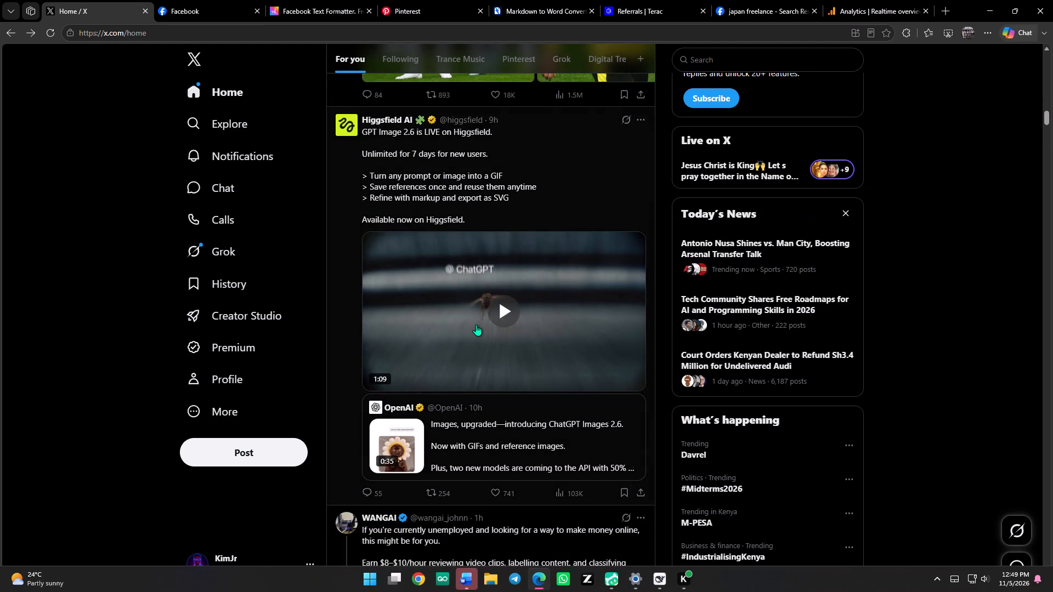
scroll(476, 325, down, 11)
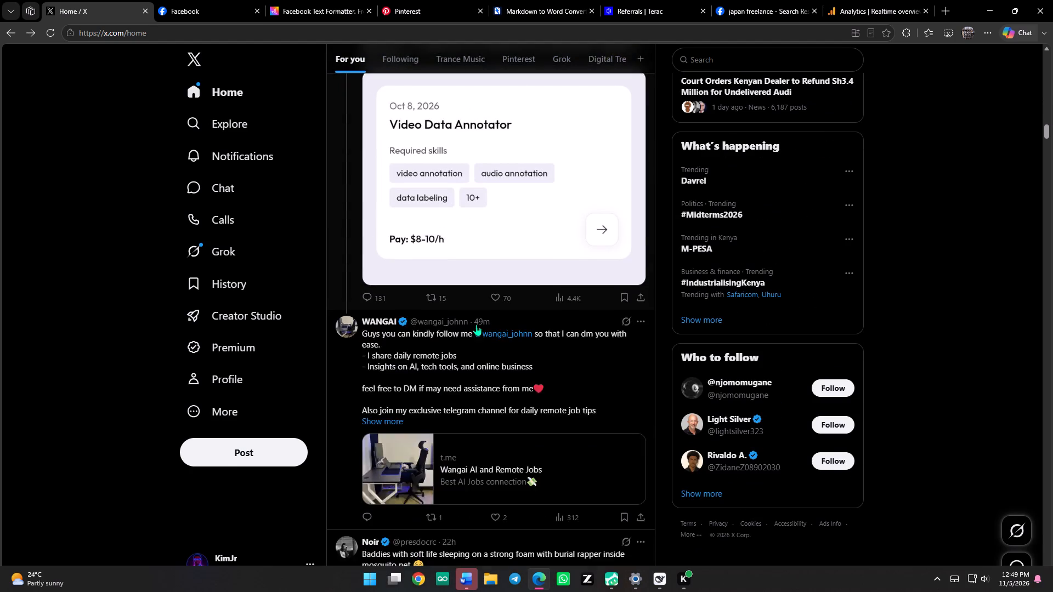
scroll(476, 325, down, 5)
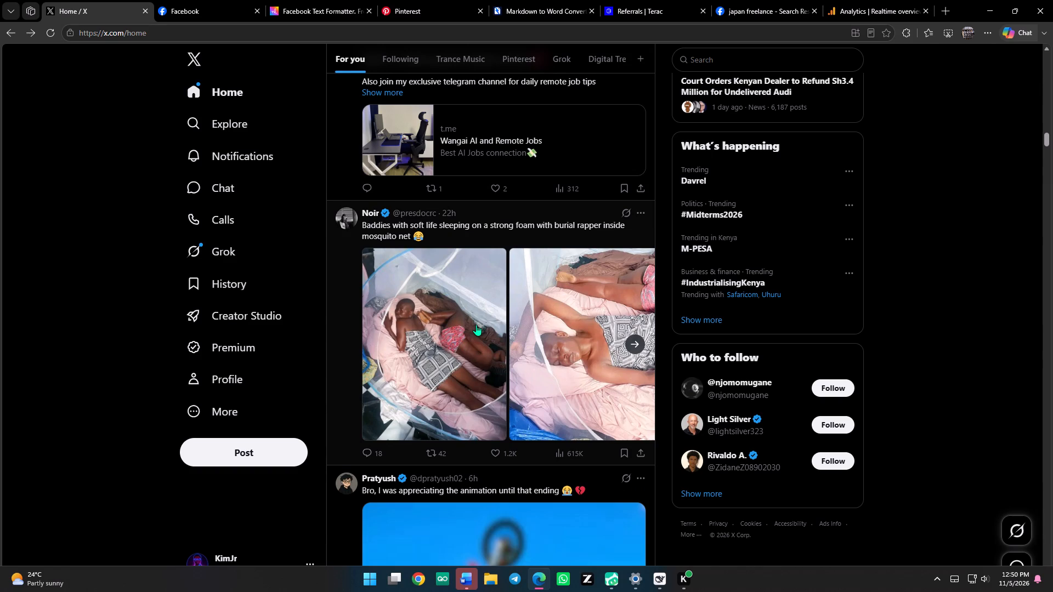
click(476, 325)
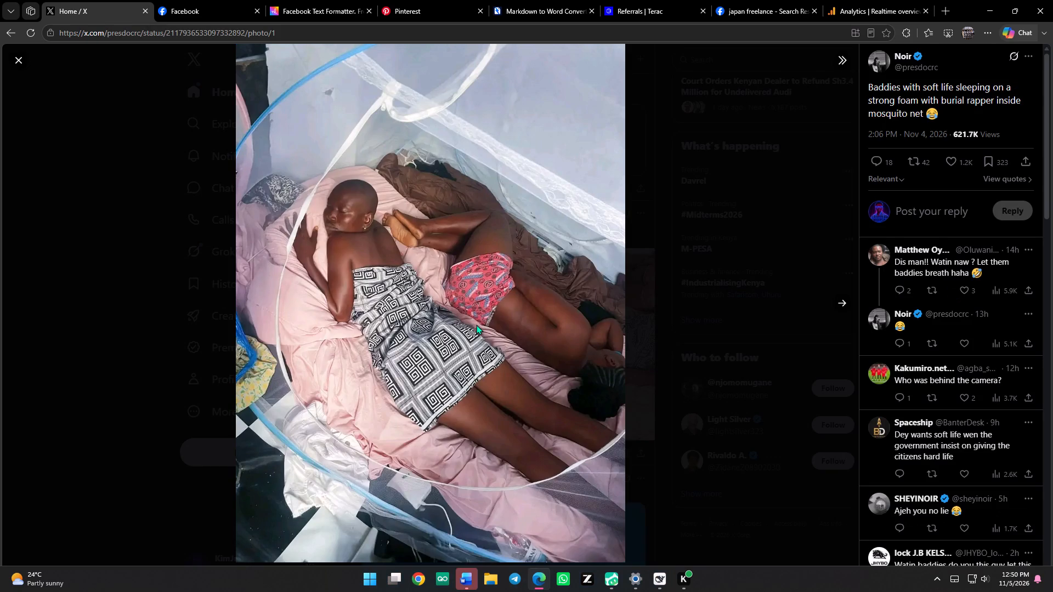
click(834, 303)
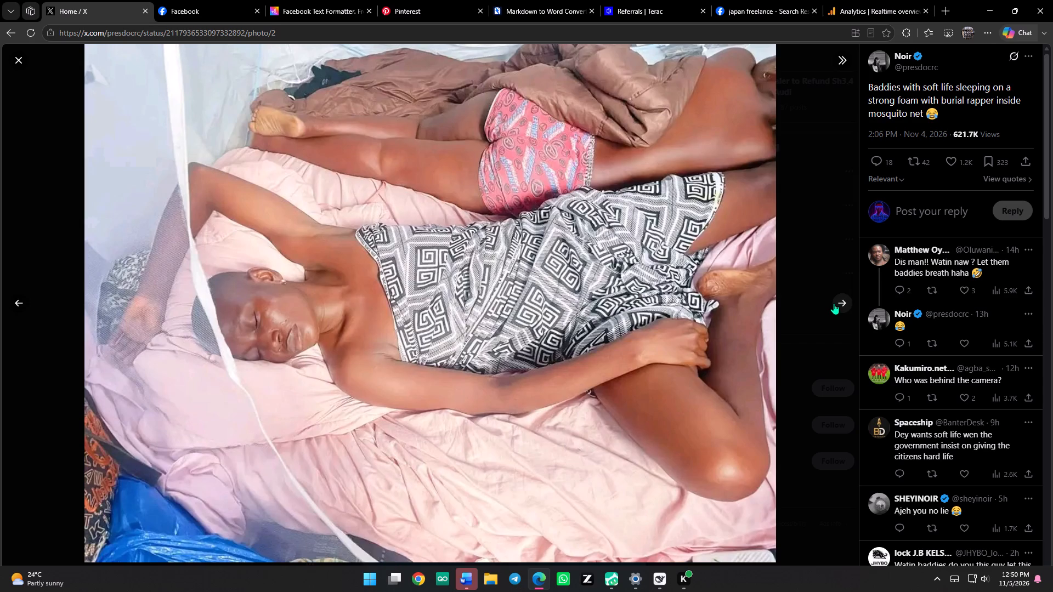
click(820, 331)
scroll(561, 424, down, 10)
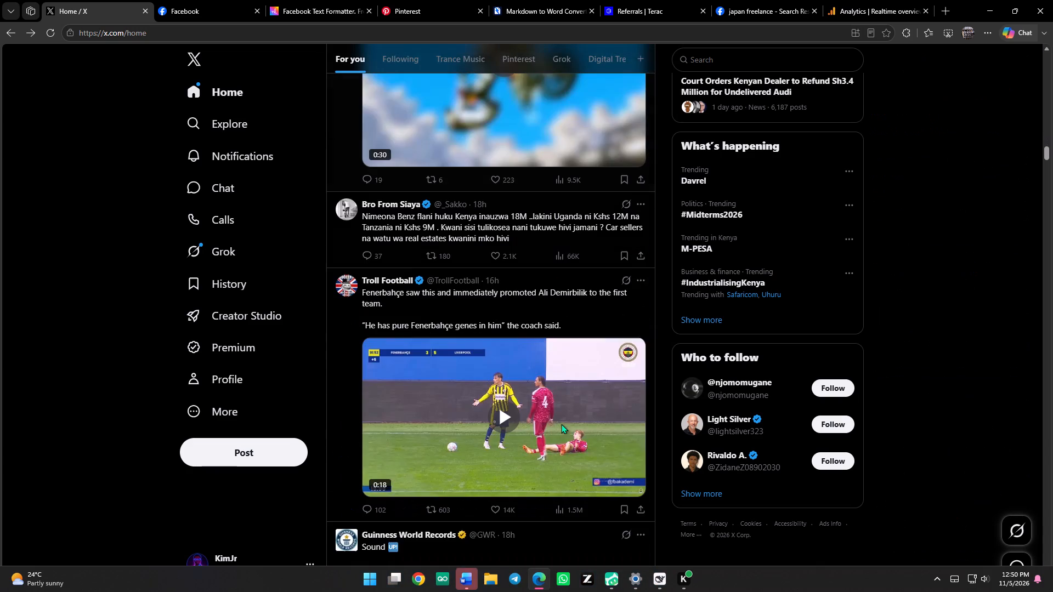
scroll(561, 424, down, 6)
scroll(561, 424, up, 4)
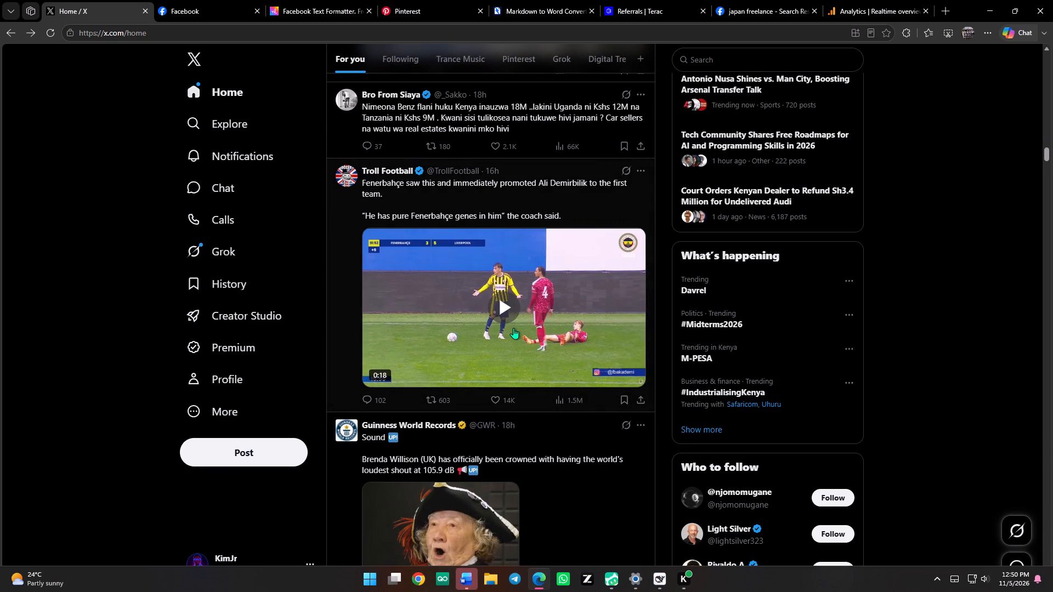
scroll(513, 328, down, 16)
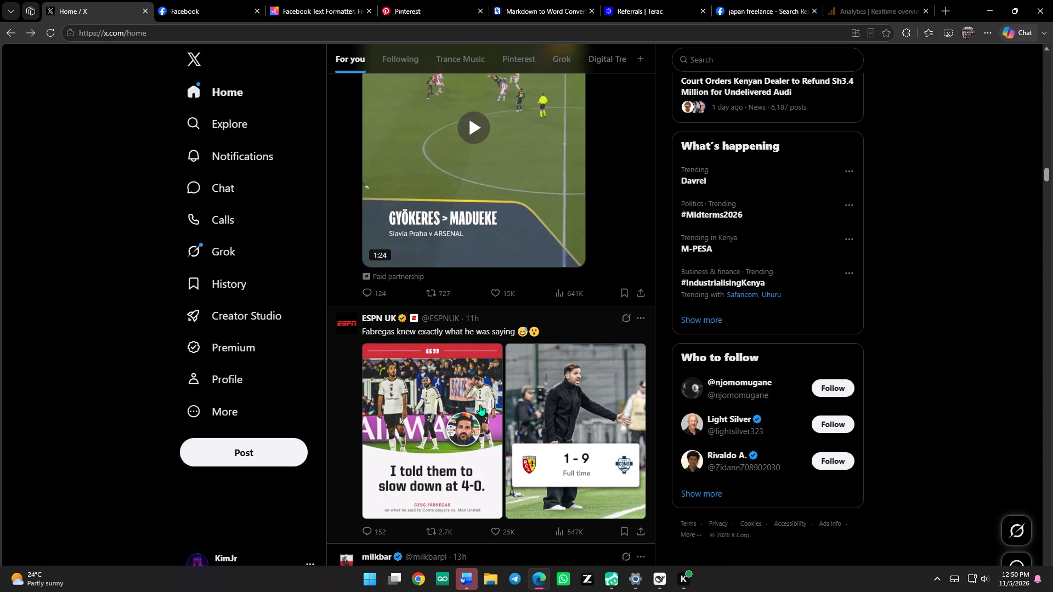
Search Google for ucl in place of the Analytics realtime overview page.
click(884, 0)
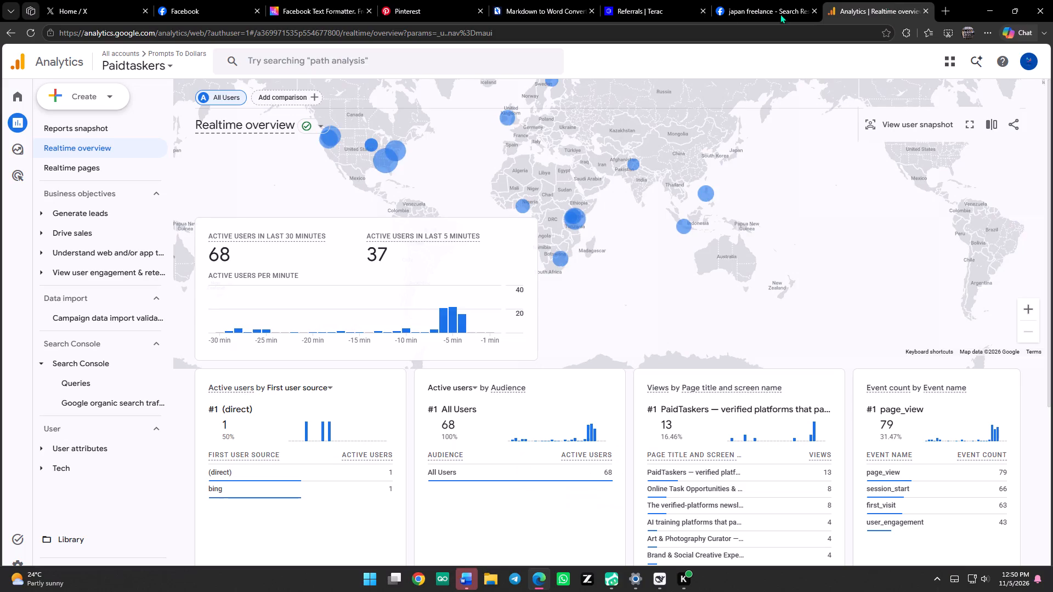
click(630, 38)
text(ucl)
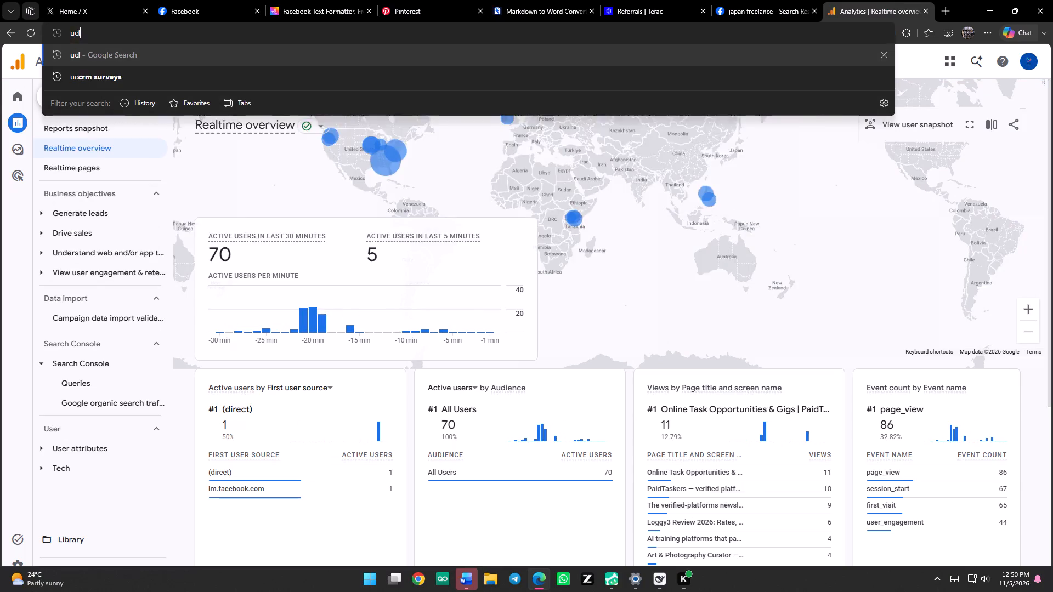
key(Return)
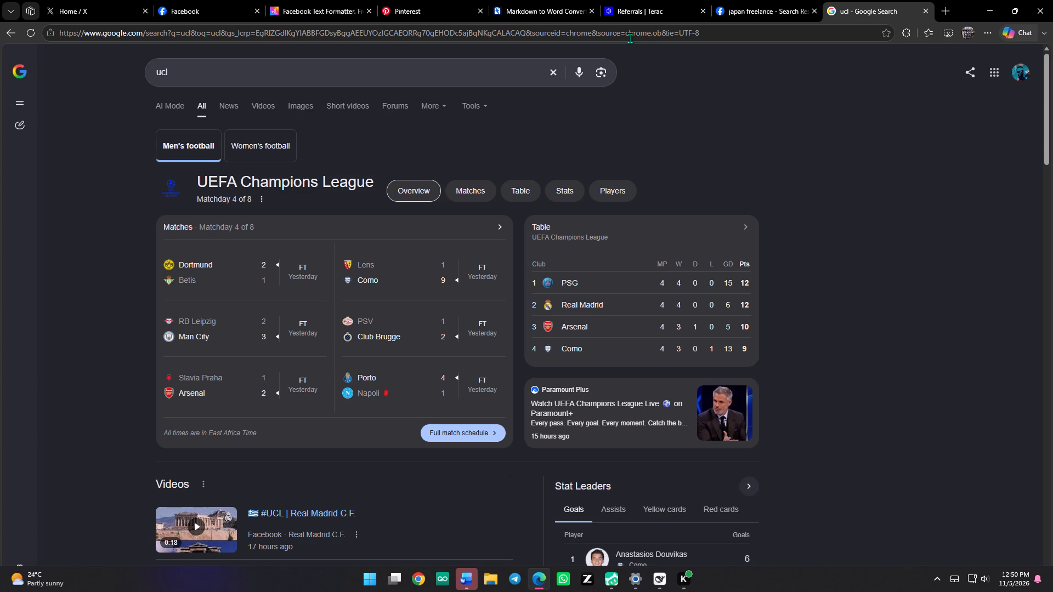
Look through the Champions League match details for RB Leipzig vs Man City, PSV vs Club Brugge, Dortmund vs Betis and Porto vs Napoli.
click(210, 306)
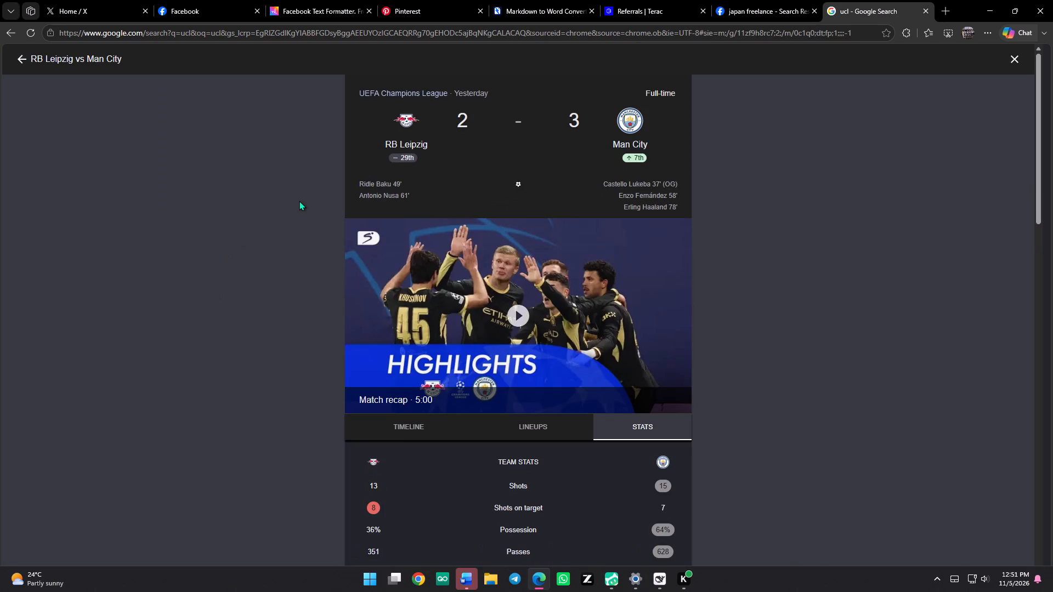
click(1010, 60)
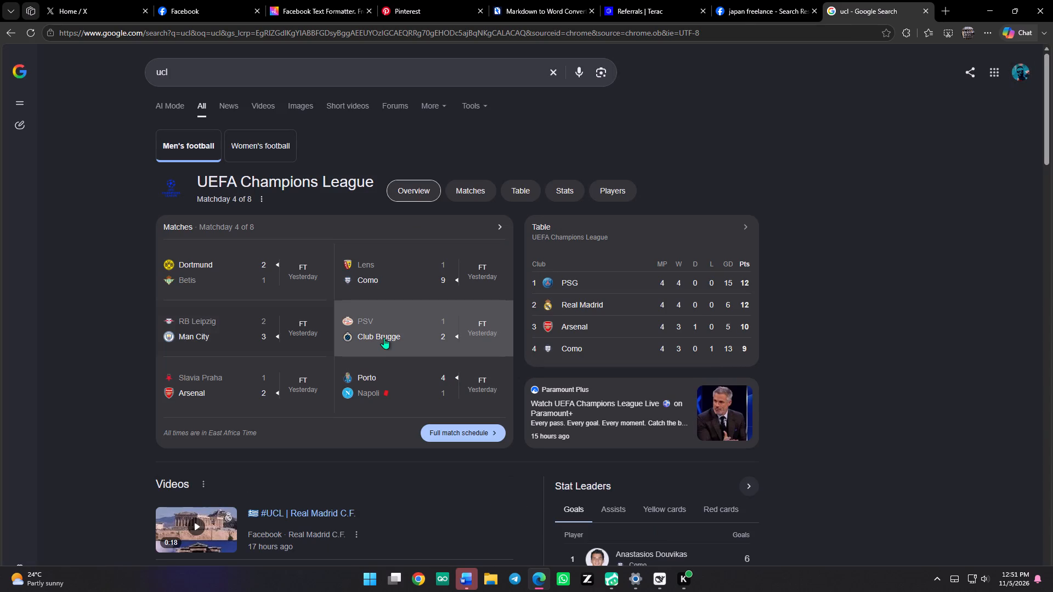
click(384, 338)
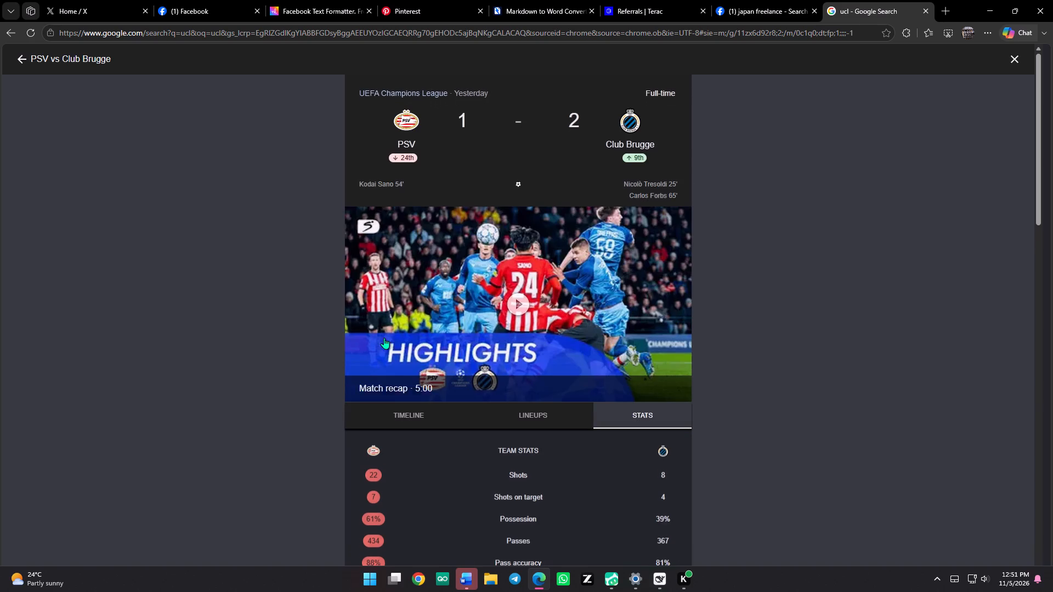
click(1016, 59)
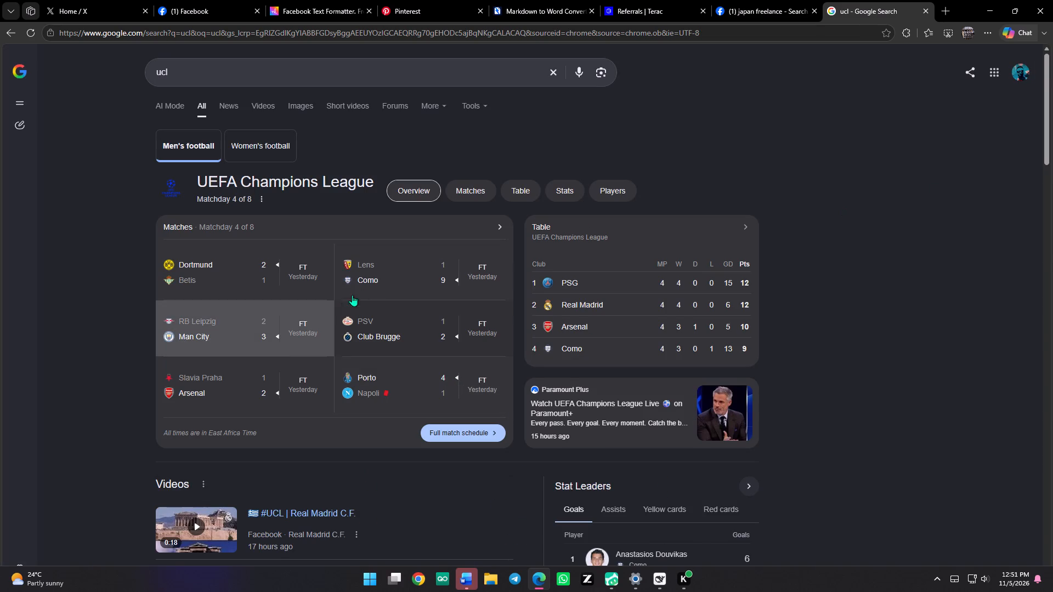
click(210, 282)
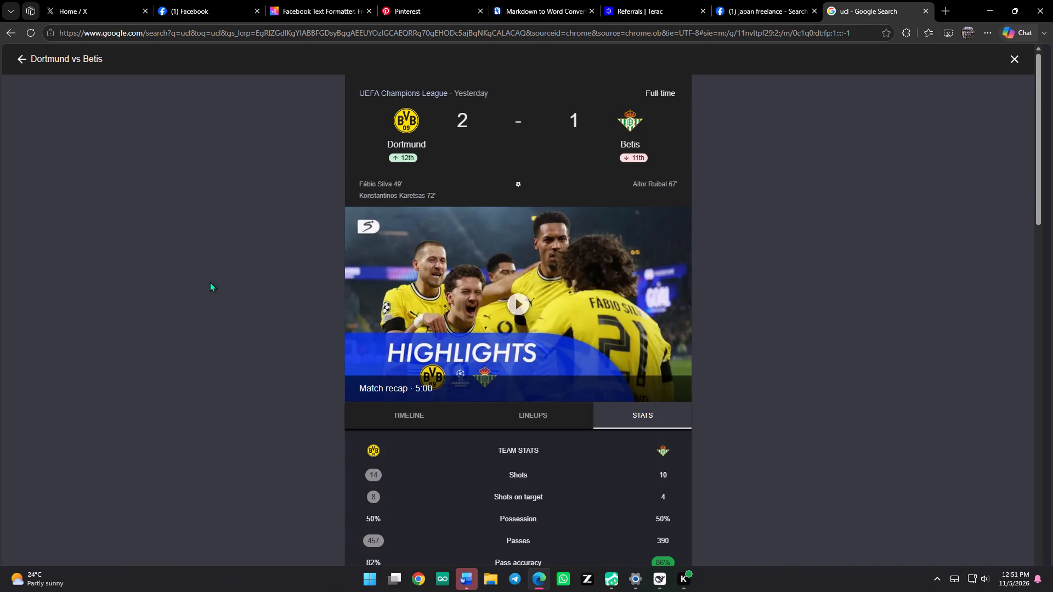
click(1013, 62)
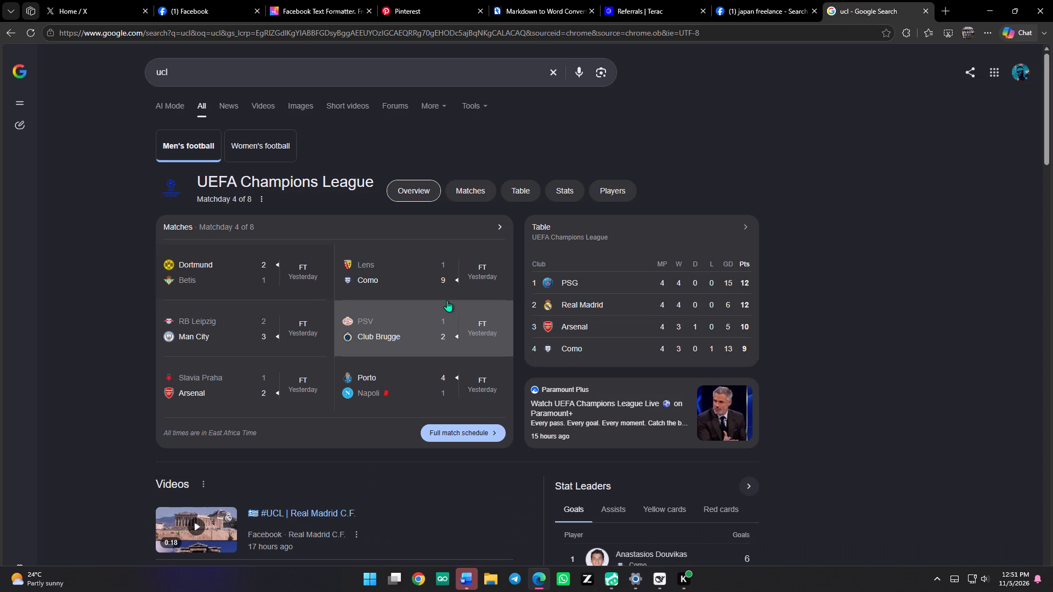
click(422, 397)
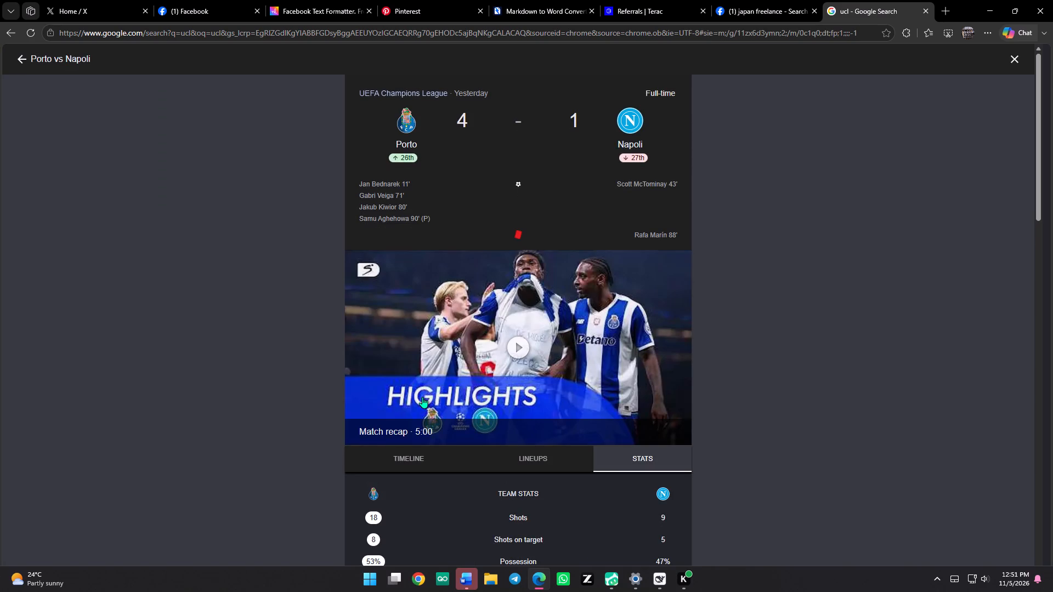
click(1016, 56)
scroll(683, 318, down, 5)
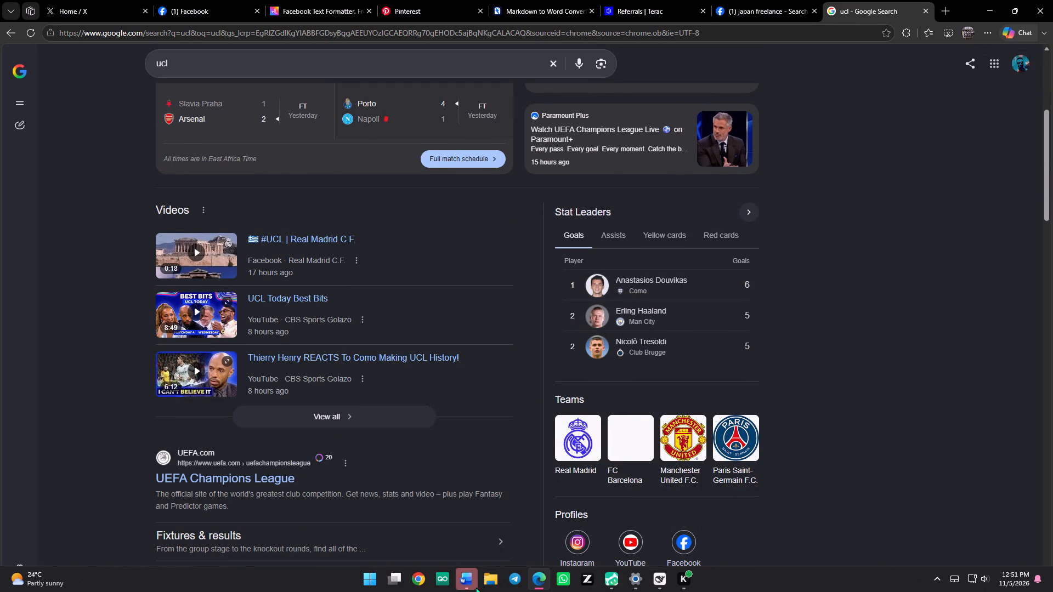
Switch to Word and enable editing of the Batch-34-5-Opportunity-entries-micro1 document.
click(467, 588)
click(454, 58)
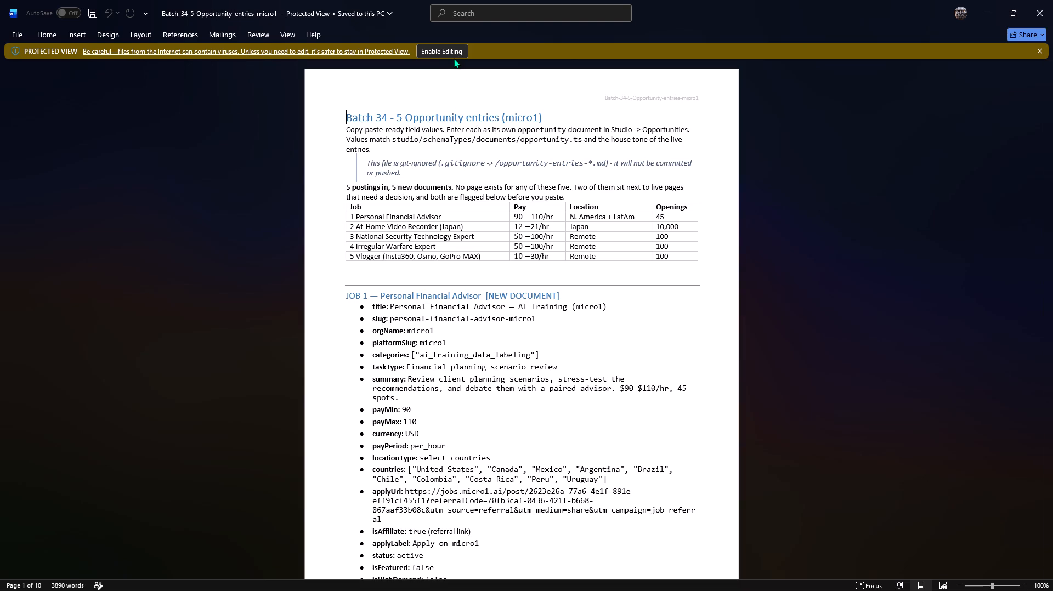
click(452, 52)
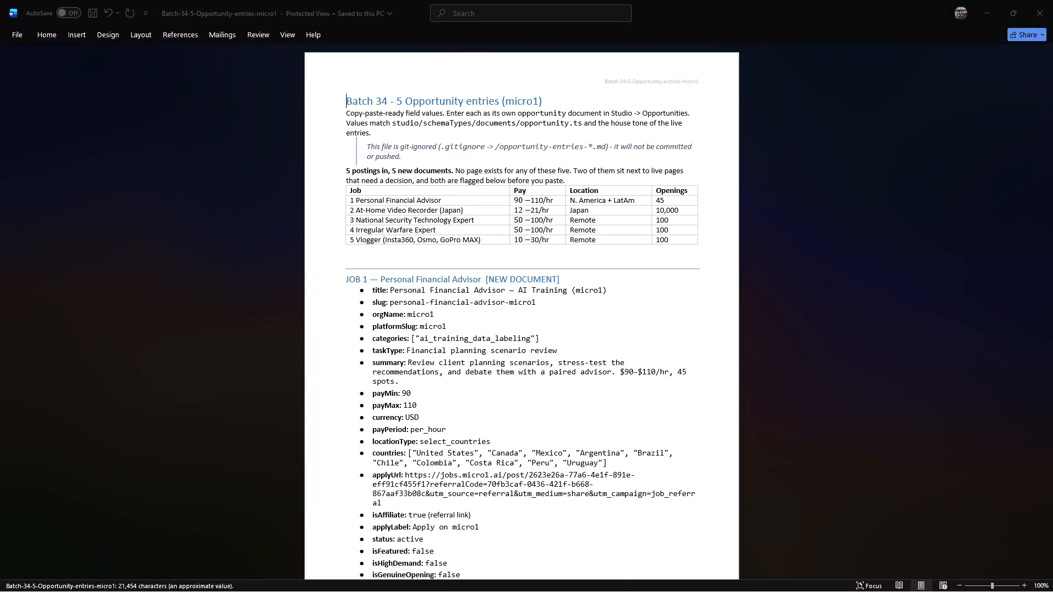
ctrl+scroll(353, 308, up, 1)
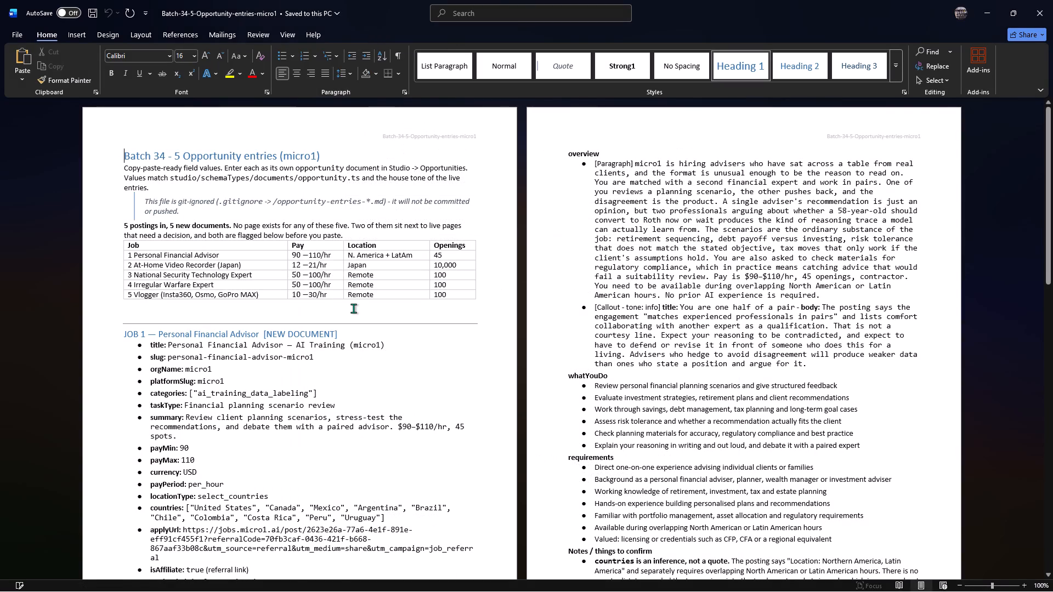
ctrl+scroll(353, 308, up, 2)
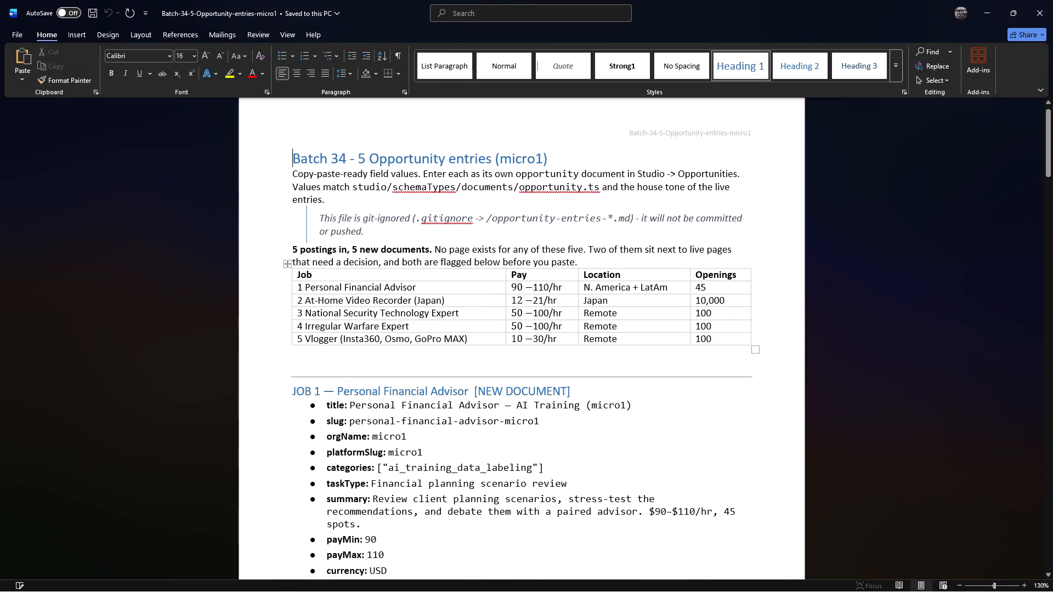
Arrange the Word document and the Edge window holding the ucl search side by side.
key(super+Left)
click(718, 202)
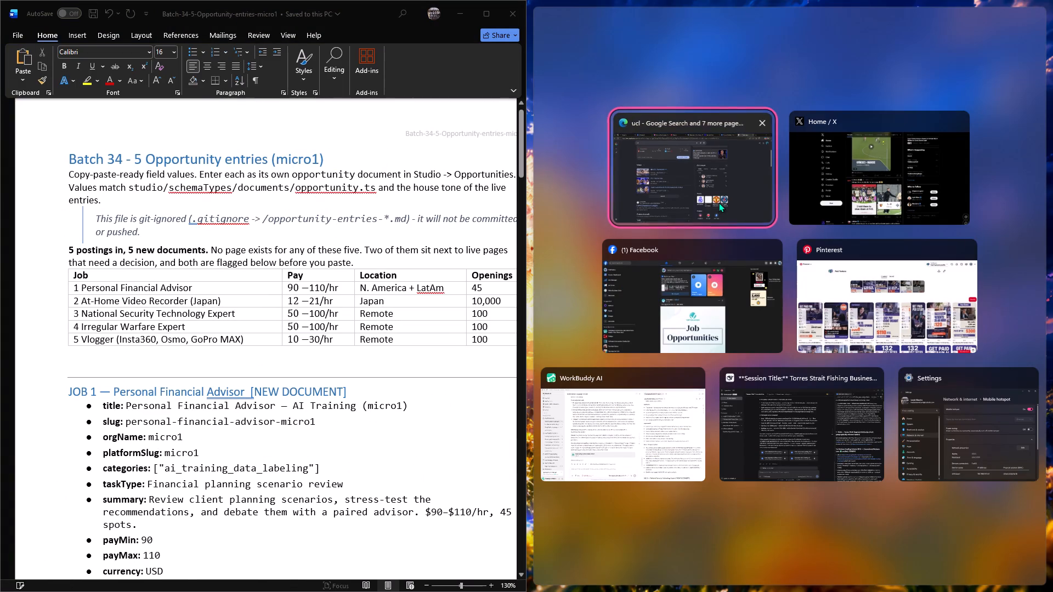
Open the PaidTaskers Editorial studio on sanity.io in place of the ucl search results.
click(769, 36)
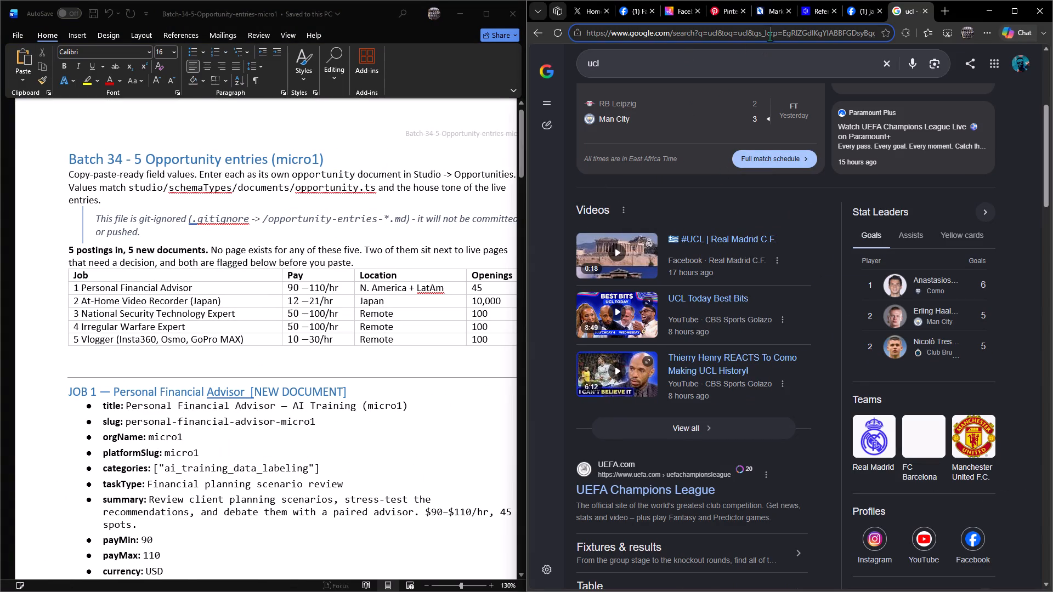
text(sani)
key(Return)
key(Return)
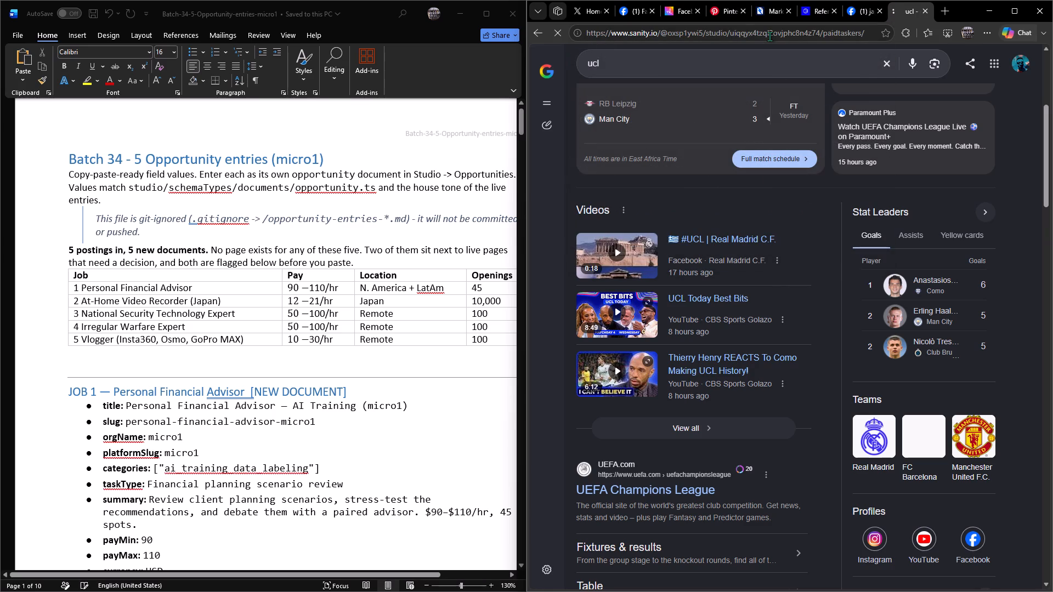
Switch to Word and skim the batch 34 document from the job summary table through the entries to JOB 5, Vlogger.
click(297, 328)
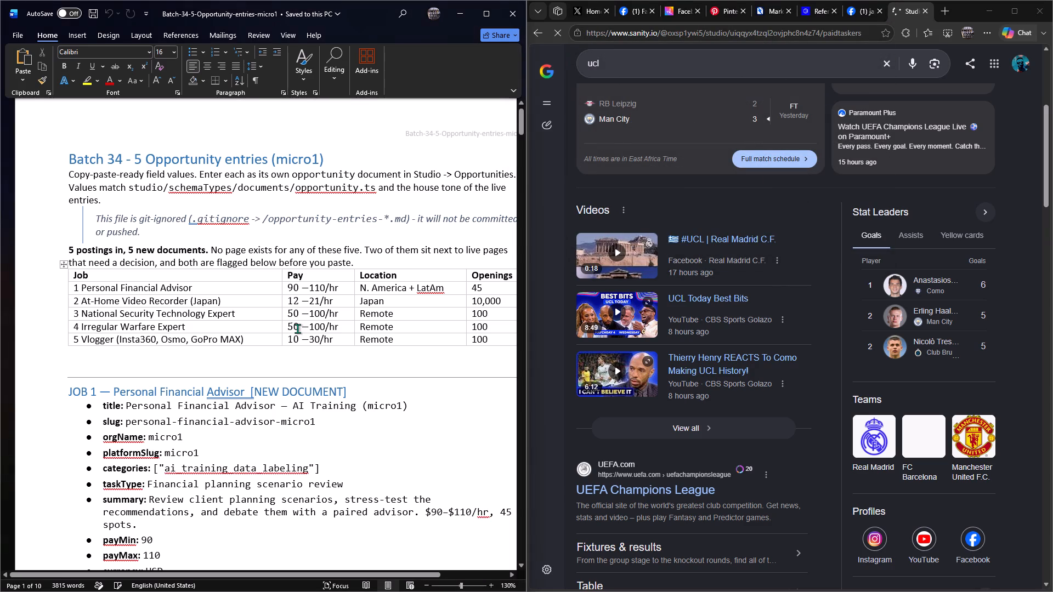
scroll(297, 328, down, 4)
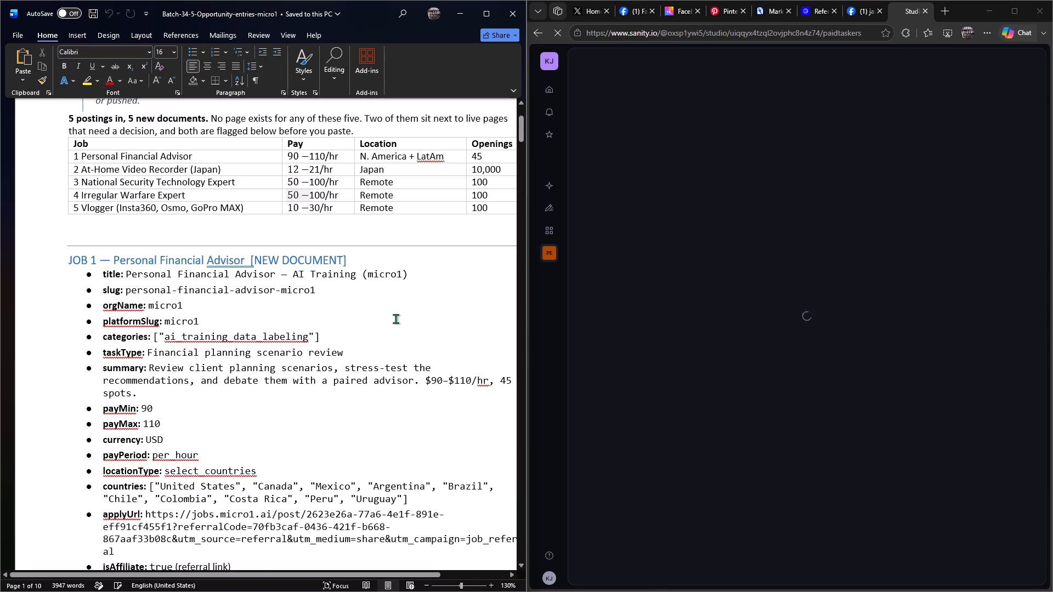
scroll(395, 318, up, 7)
scroll(395, 318, down, 3)
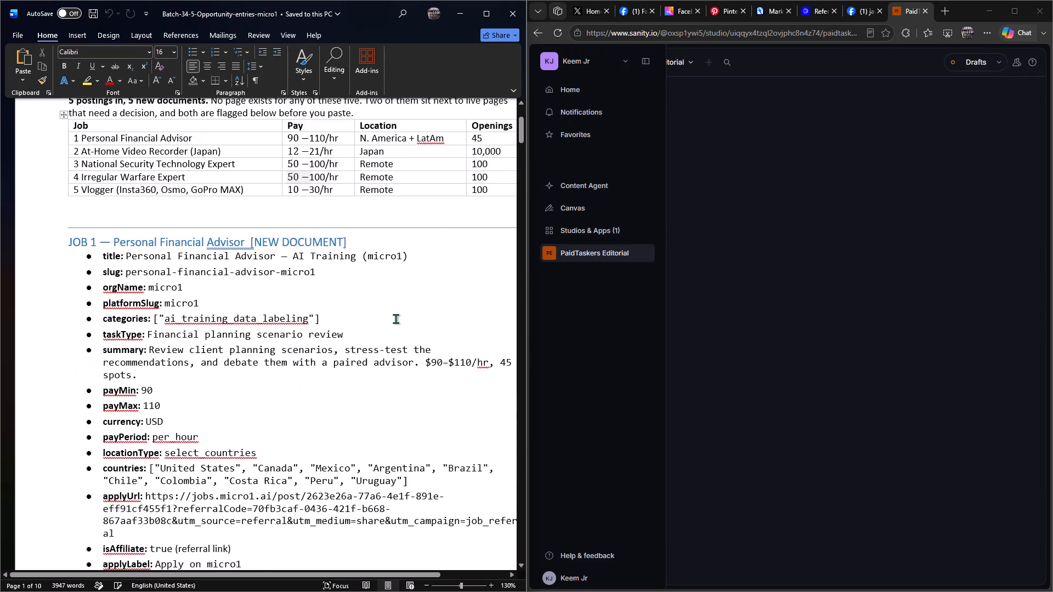
scroll(395, 318, down, 17)
scroll(395, 318, down, 20)
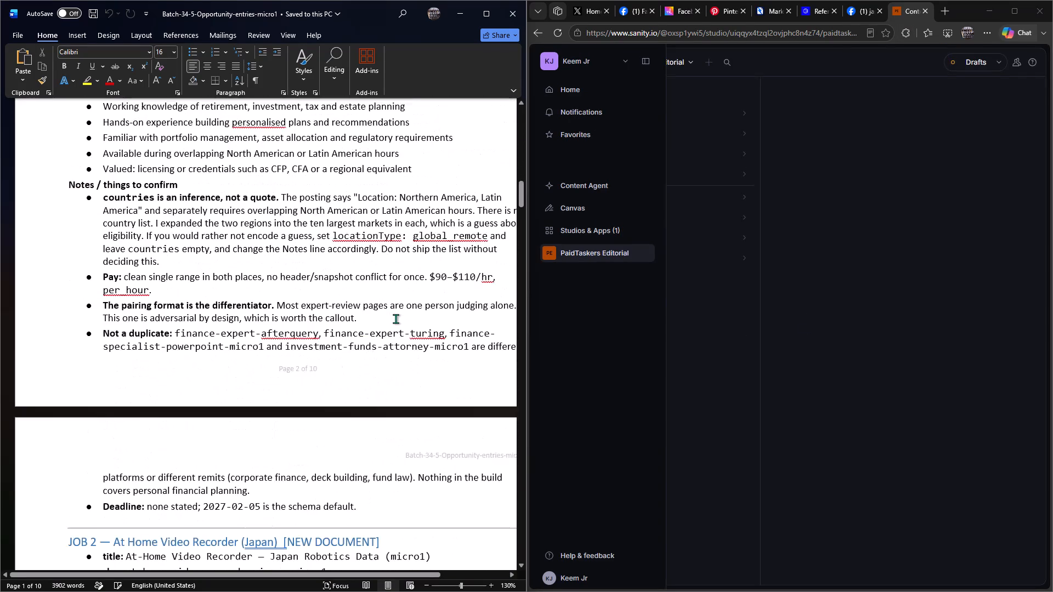
scroll(395, 318, down, 7)
scroll(395, 318, down, 18)
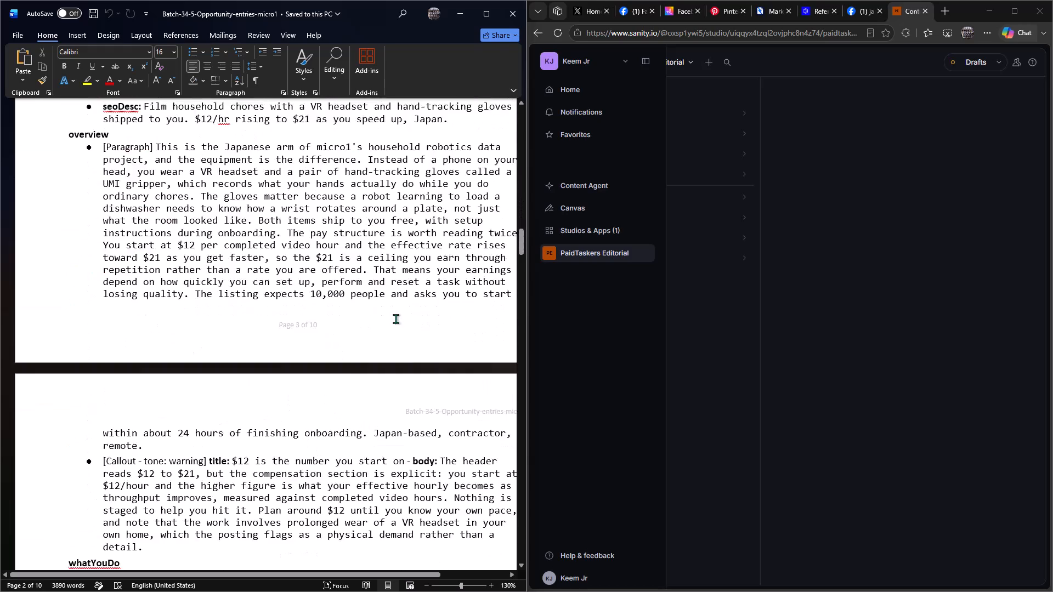
scroll(395, 318, down, 20)
scroll(395, 318, down, 10)
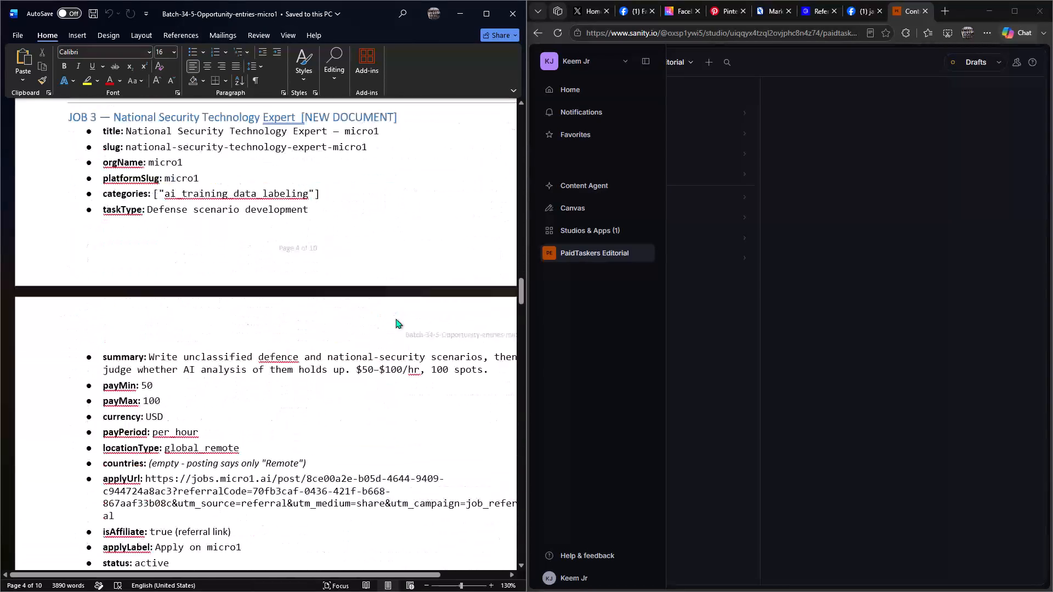
scroll(395, 318, down, 17)
scroll(395, 318, down, 13)
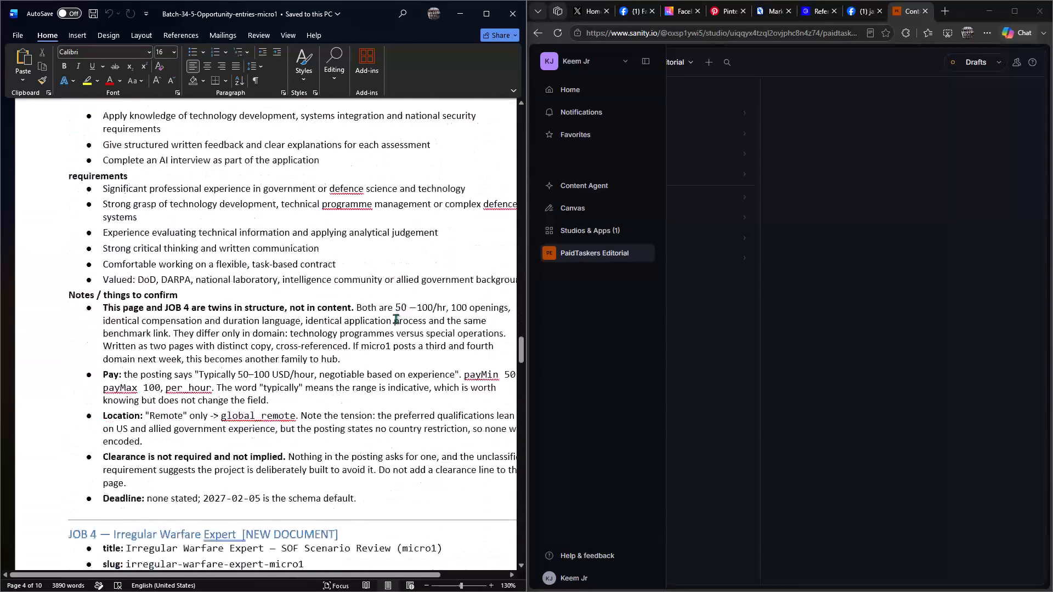
scroll(395, 318, down, 4)
scroll(395, 318, down, 20)
scroll(395, 318, down, 3)
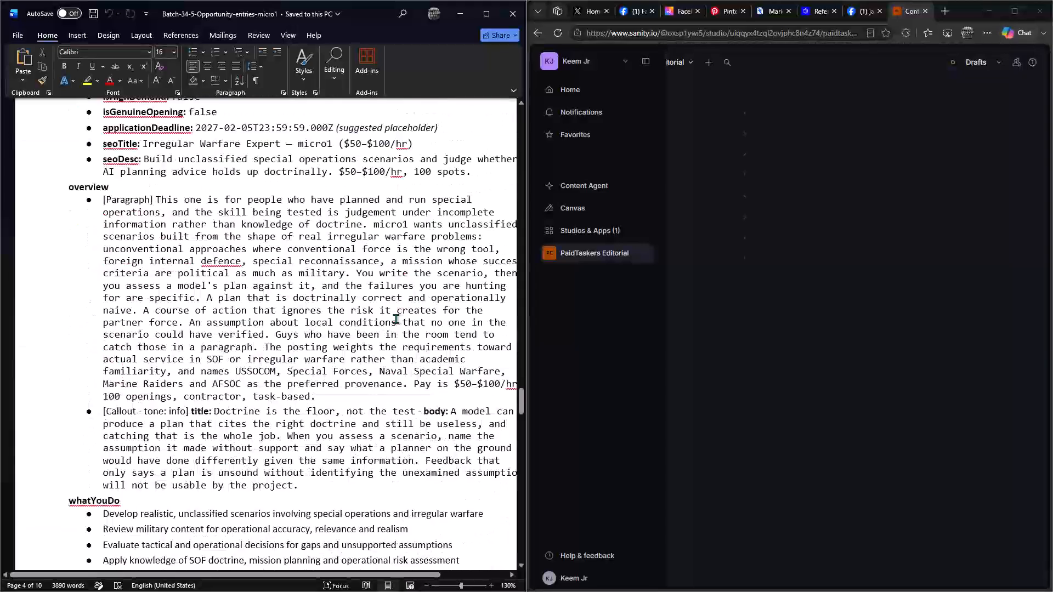
scroll(395, 318, down, 20)
scroll(395, 318, down, 2)
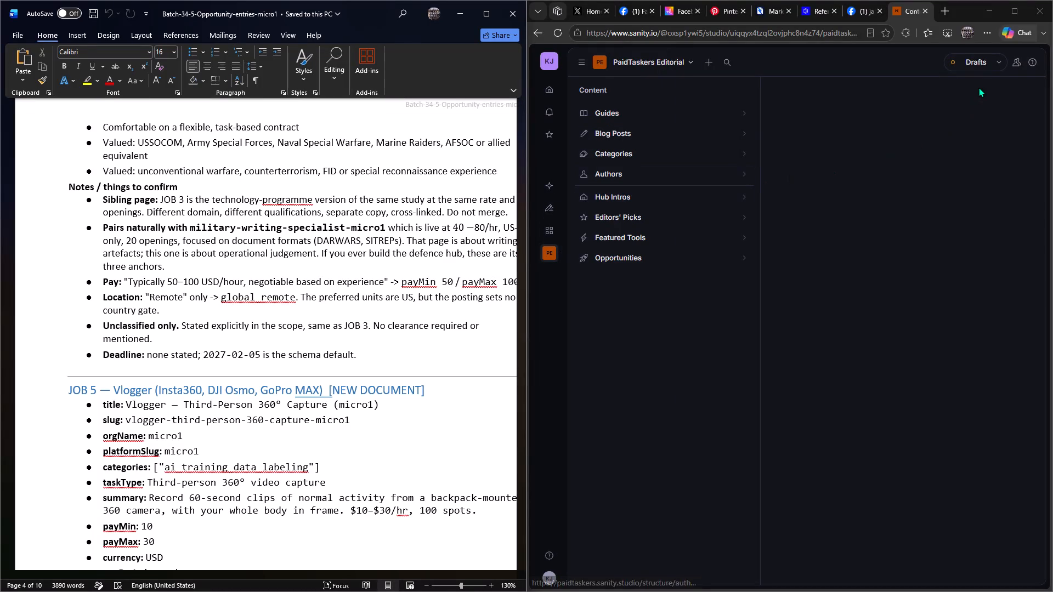
Open the Opportunities list, return to JOB 1 in the Word document, and create a new opportunity.
click(682, 255)
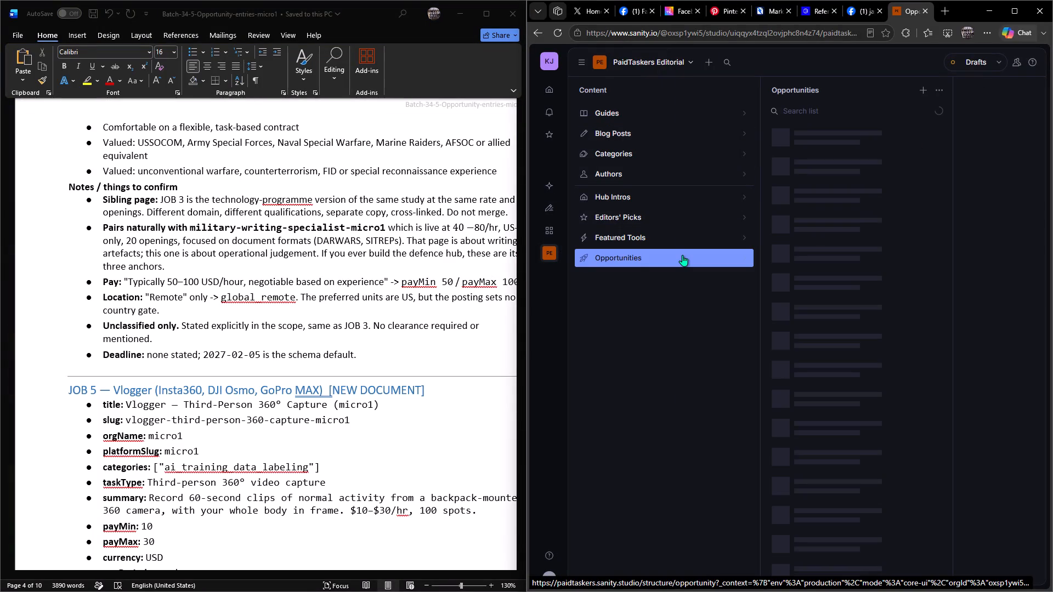
click(465, 219)
drag(522, 441, 523, 122)
scroll(378, 294, down, 5)
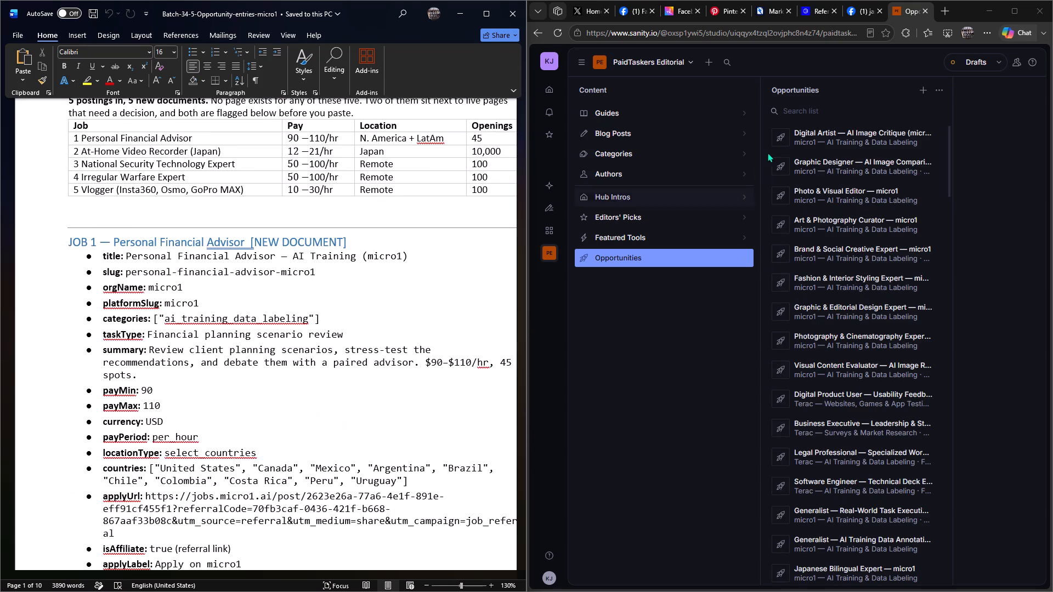
click(919, 89)
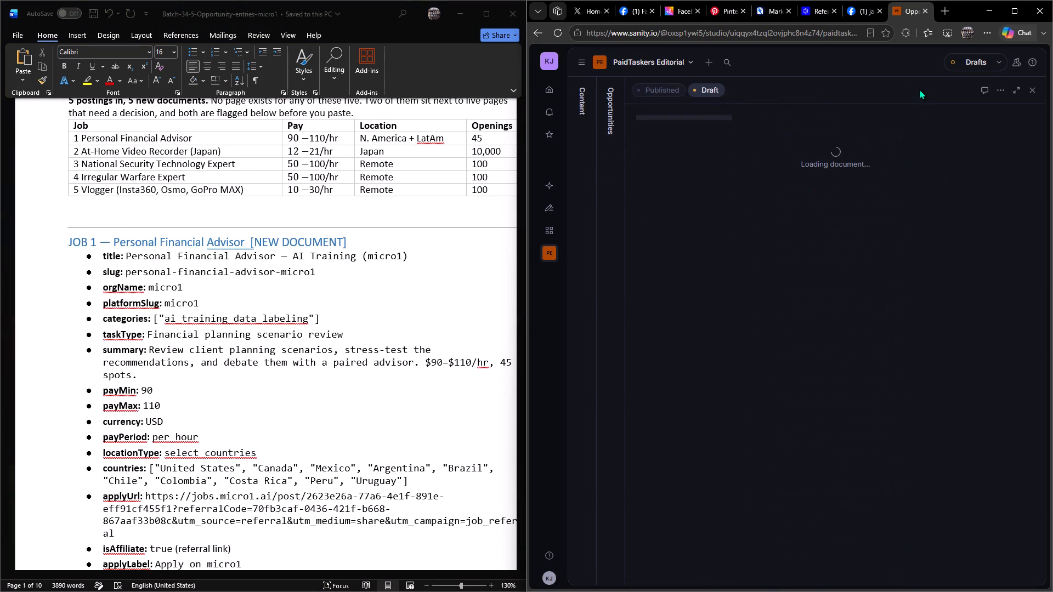
Copy JOB 1's title, "Personal Financial Advisor — AI Training (micro1)", from Word into the new opportunity's Title.
click(274, 264)
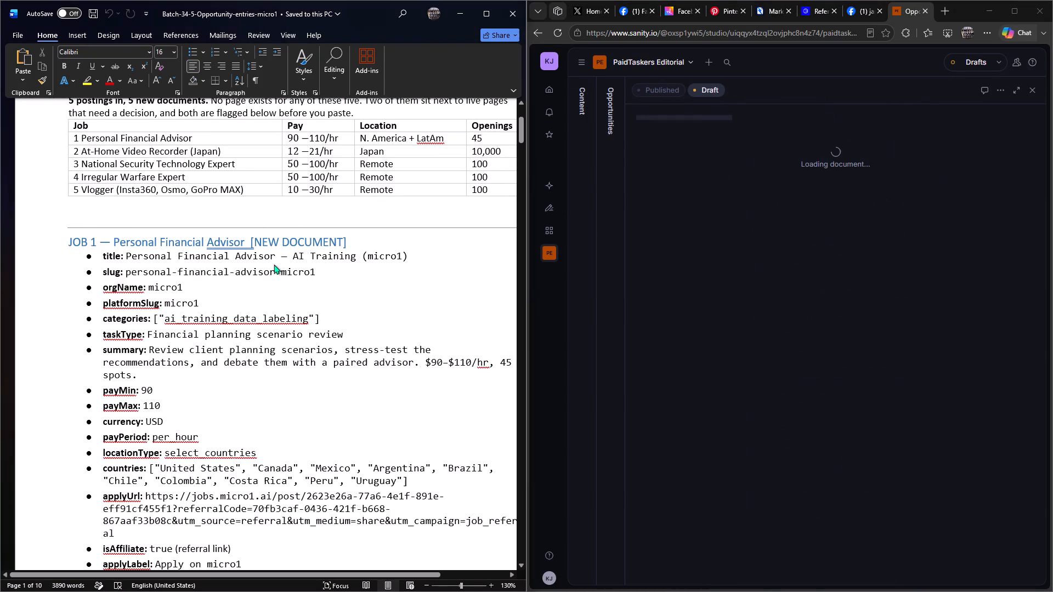
drag(423, 258, 166, 257)
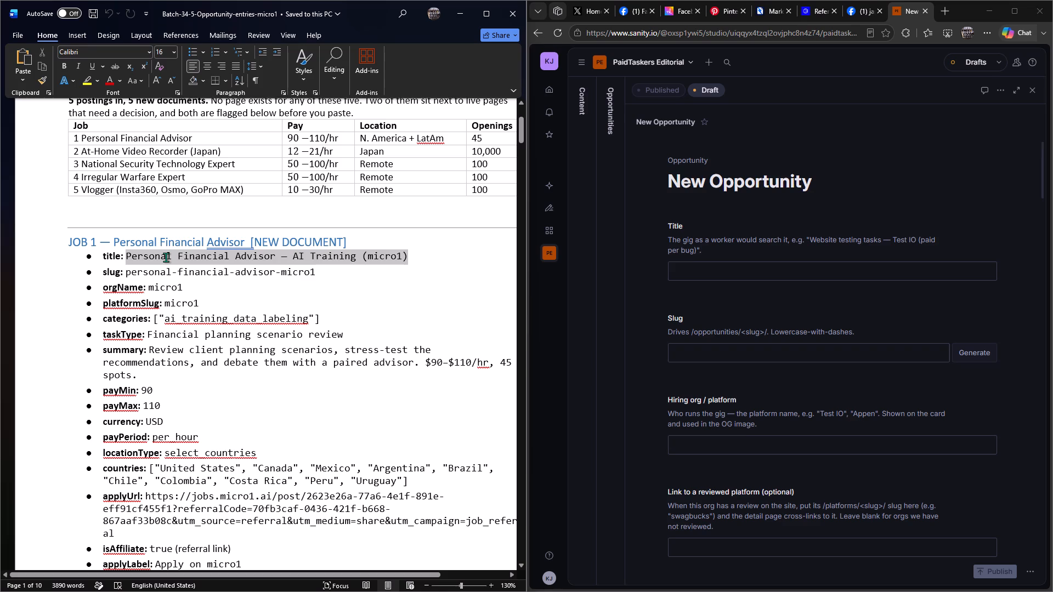
key(ctrl+c)
click(733, 268)
key(ctrl+v)
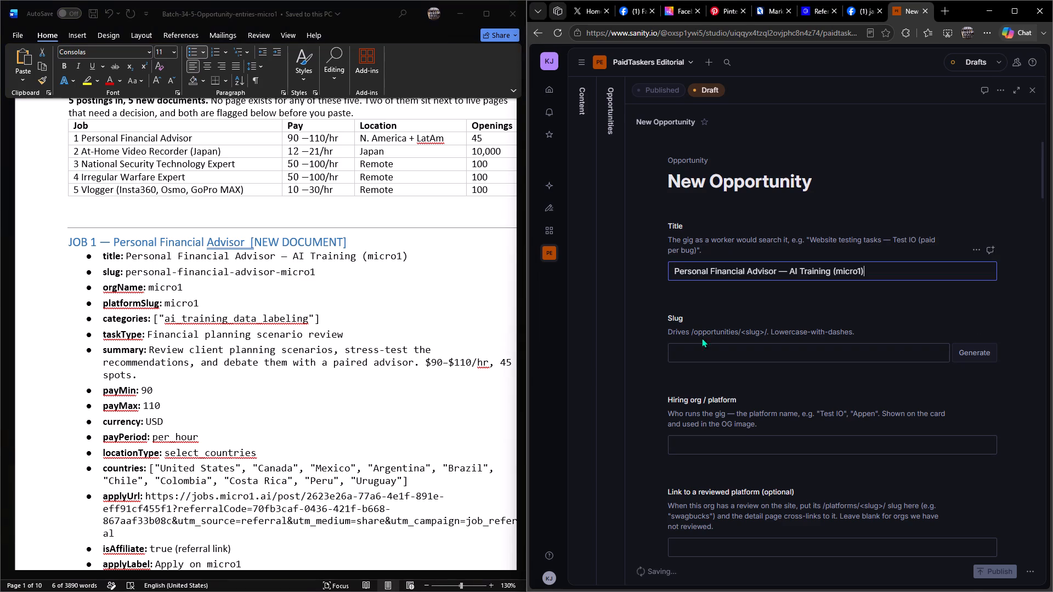
Copy the slug personal-financial-advisor-micro1 from Word into the opportunity's Slug field.
click(698, 349)
click(279, 284)
click(309, 275)
drag(320, 271, 143, 271)
key(ctrl+c)
click(706, 357)
key(ctrl+v)
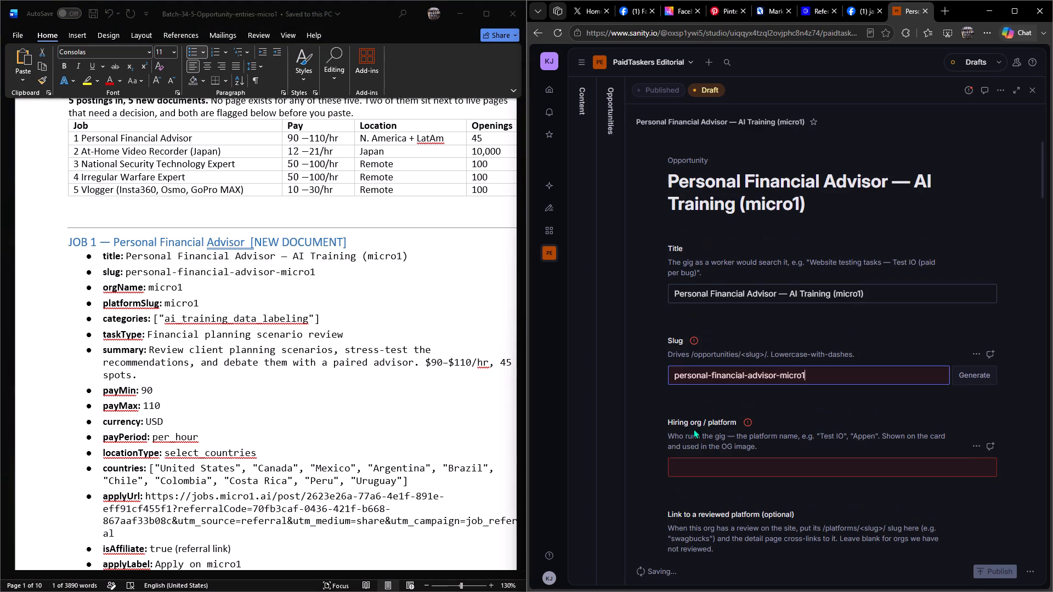
Copy micro1 from the Word entry into both the hiring org / platform and the reviewed platform link.
click(683, 460)
click(354, 306)
click(305, 291)
drag(194, 290, 150, 290)
key(ctrl+c)
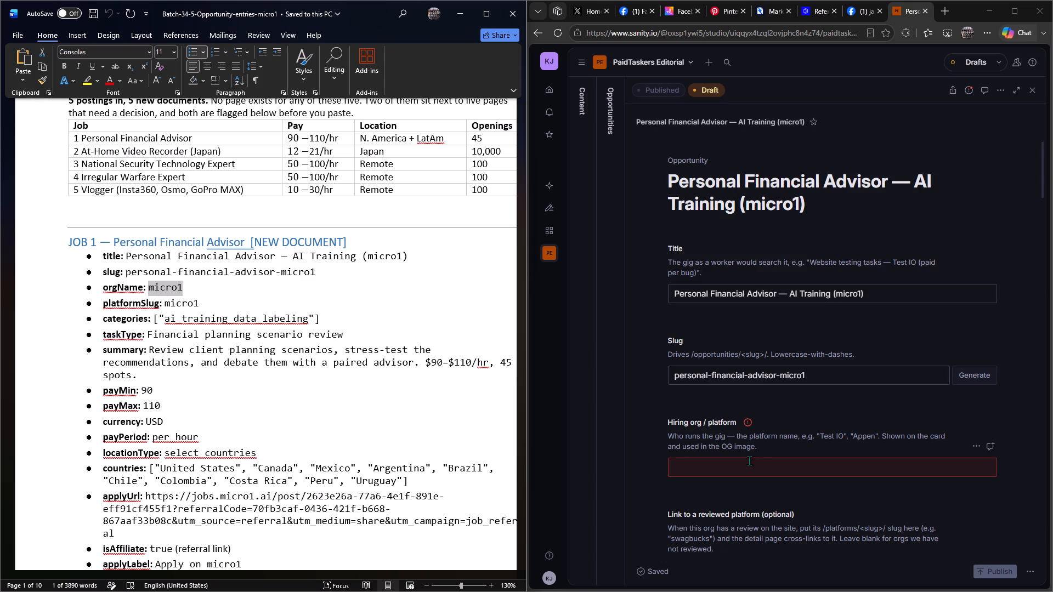
click(749, 461)
key(ctrl+v)
scroll(749, 461, down, 3)
click(761, 408)
key(ctrl+v)
Add AI Training & Data Labeling as the opportunity's category.
scroll(761, 408, down, 4)
click(795, 288)
click(799, 281)
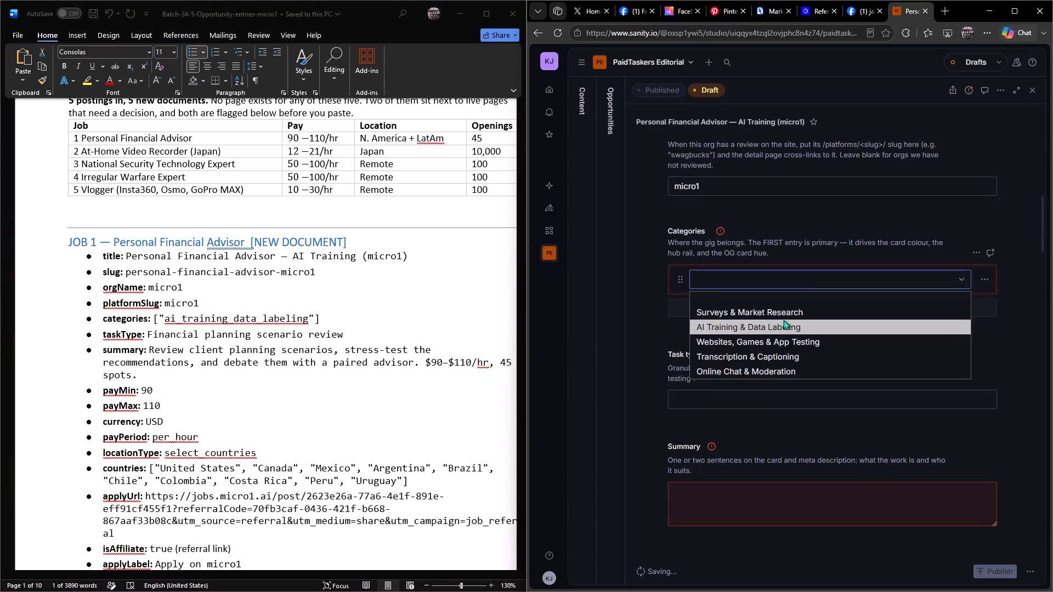
click(782, 324)
click(674, 327)
Copy "Financial planning scenario review" from Word into the opportunity's task type tag.
scroll(674, 327, down, 3)
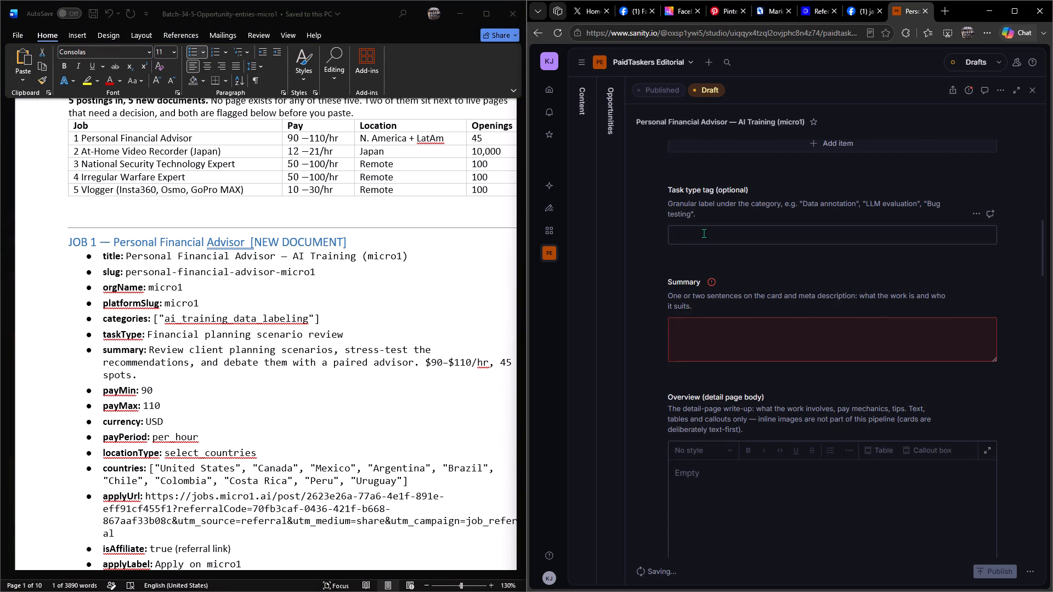
click(704, 233)
click(289, 292)
click(336, 337)
drag(361, 335, 196, 334)
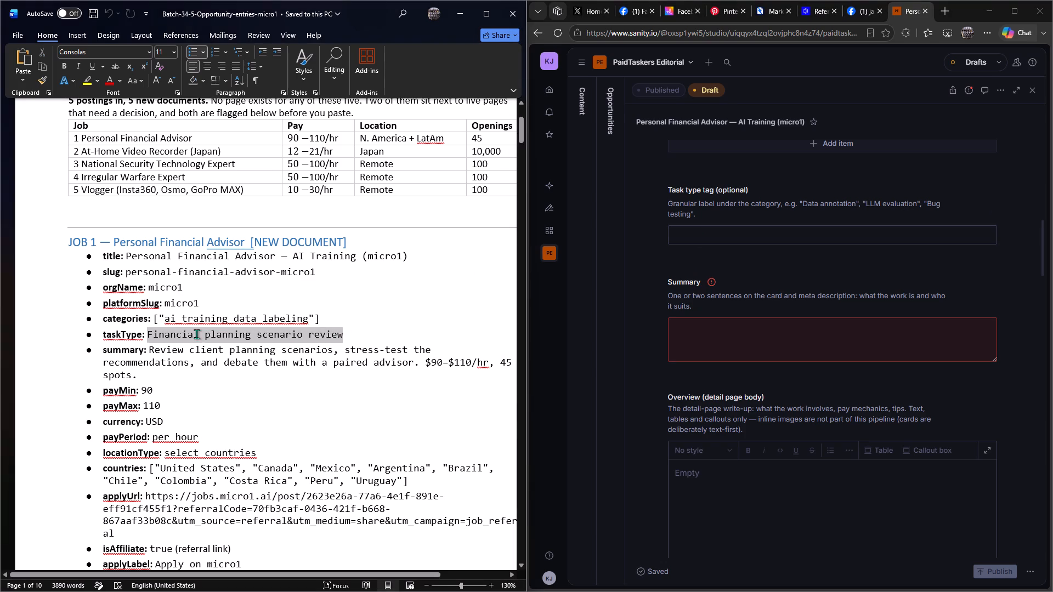
drag(196, 334, 185, 334)
key(ctrl+c)
click(783, 238)
key(ctrl+v)
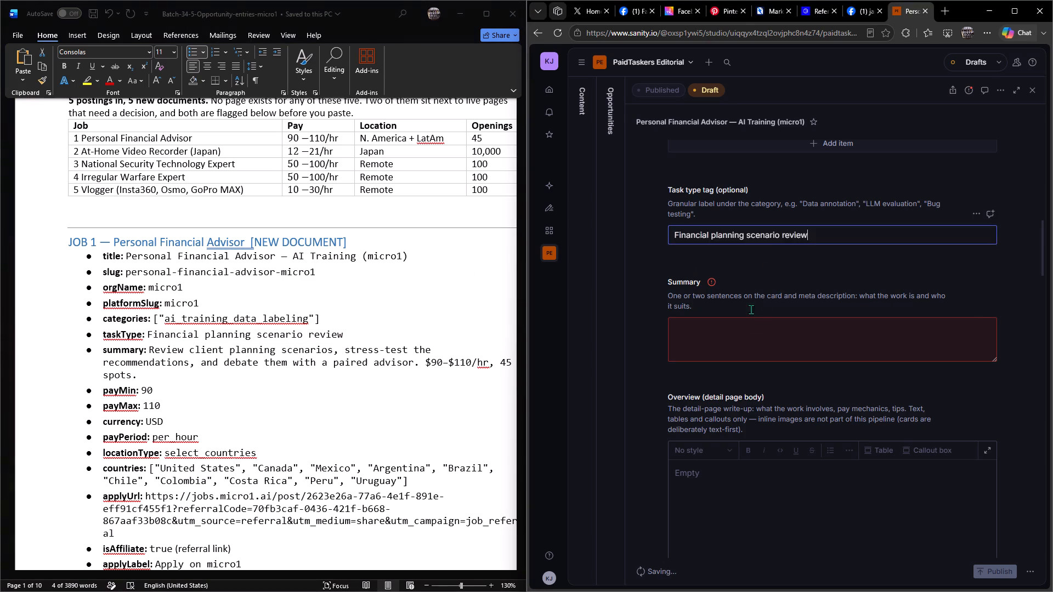
Copy JOB 1's summary about reviewing client planning scenarios from Word into the opportunity's Summary.
click(738, 337)
click(456, 349)
click(206, 379)
drag(205, 379, 169, 368)
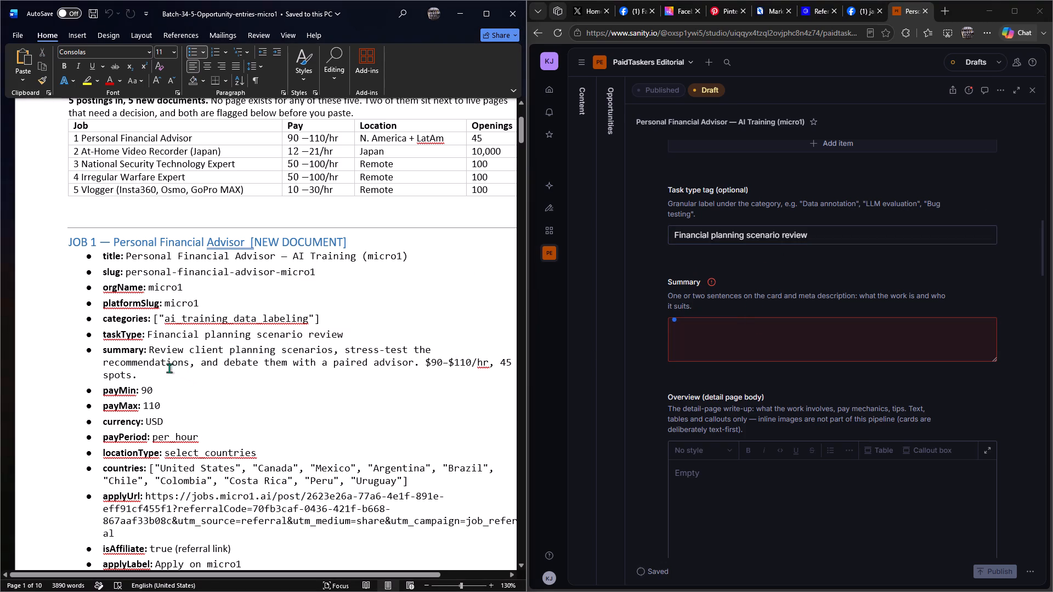
drag(169, 368, 150, 353)
key(ctrl+c)
click(752, 338)
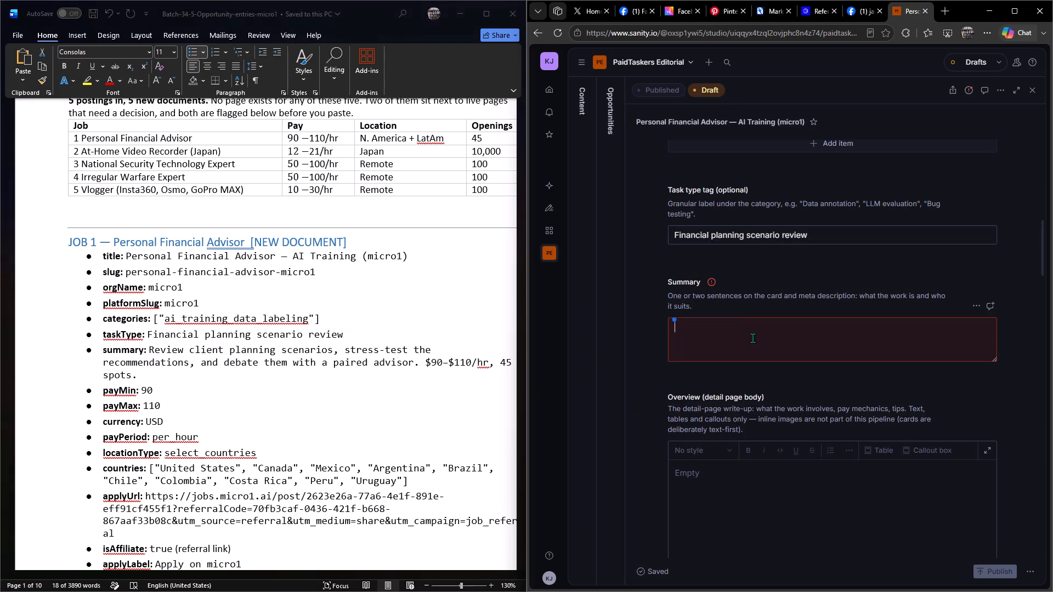
key(ctrl+v)
Copy JOB 1's overview paragraph, starting "micro1 is hiring advisers", from Word into the opportunity's Overview body.
scroll(748, 365, down, 2)
click(741, 394)
scroll(402, 406, down, 12)
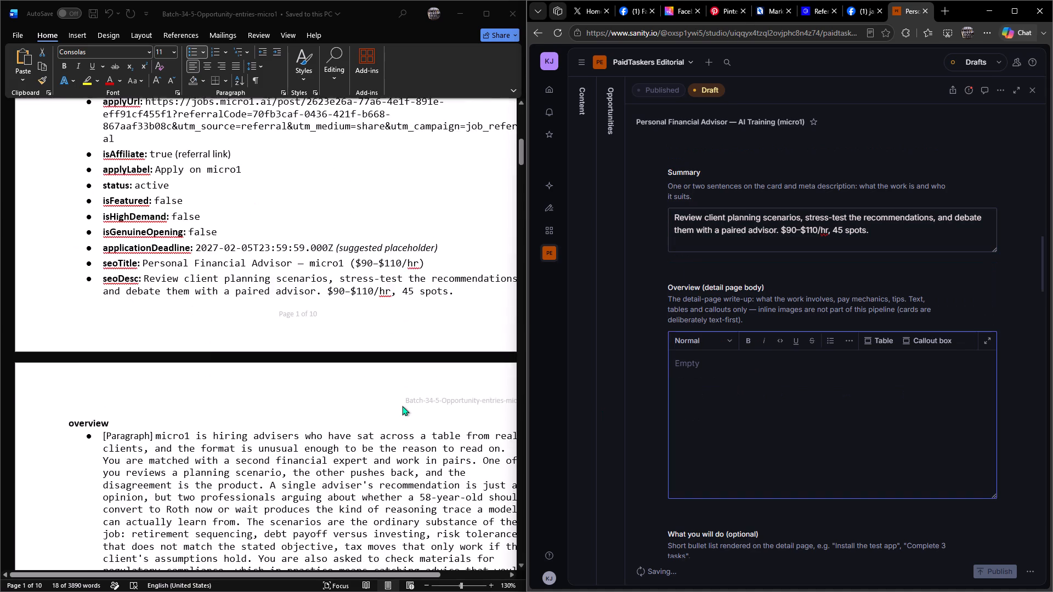
scroll(402, 406, down, 3)
scroll(338, 407, down, 1)
click(446, 471)
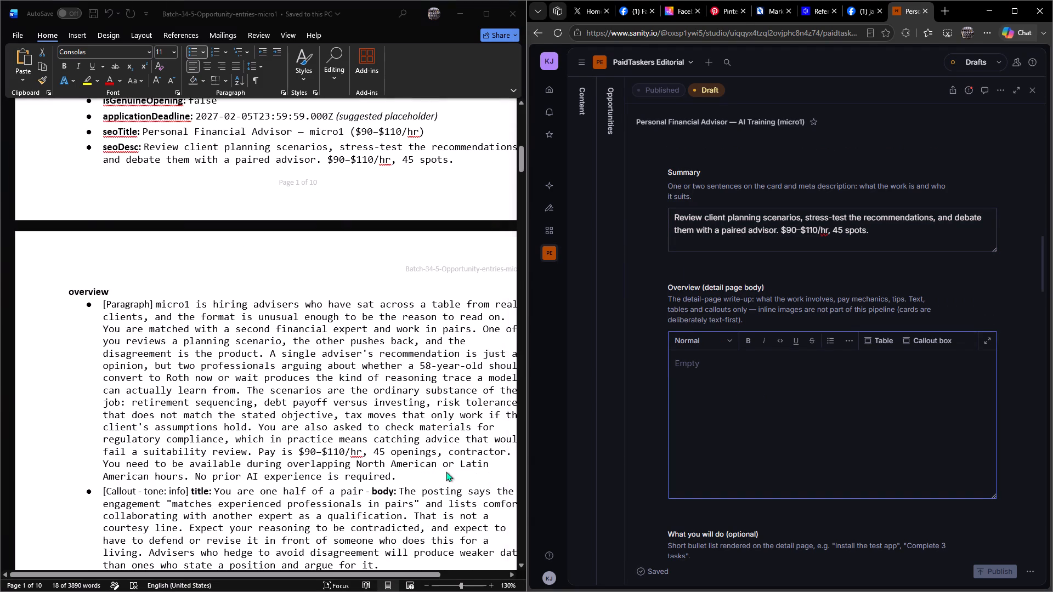
click(490, 460)
drag(428, 471, 203, 344)
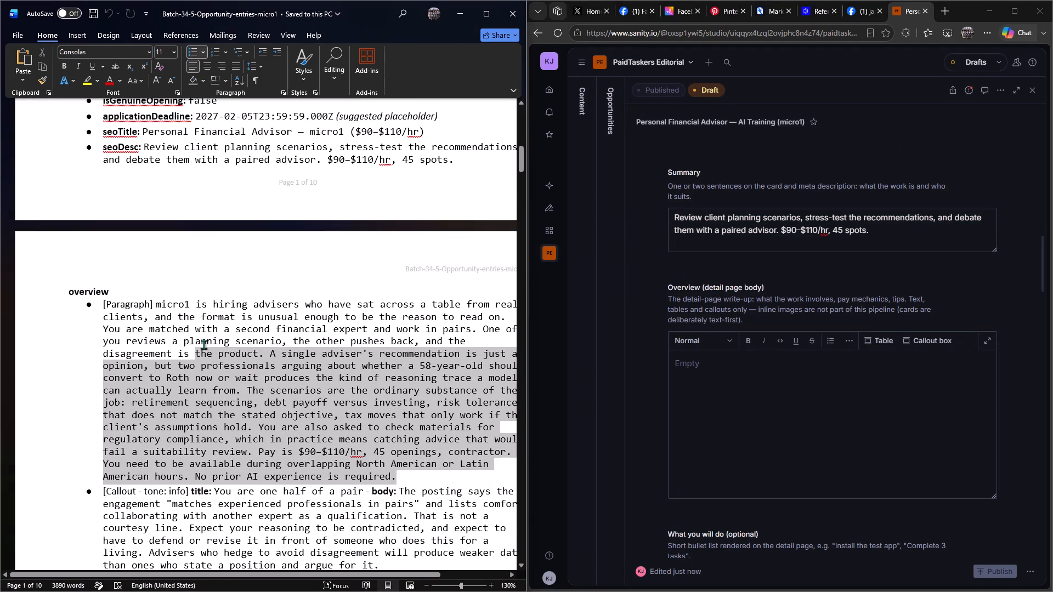
drag(203, 344, 167, 308)
key(ctrl+c)
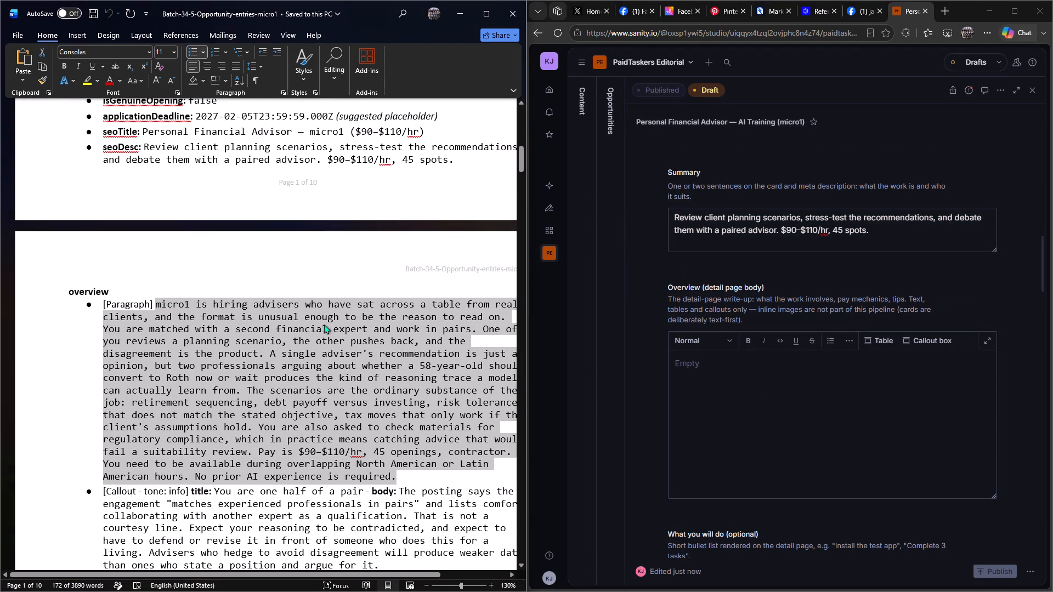
click(771, 398)
key(ctrl+v)
Split the overview text so that "Pay is $90–$110/hr" starts a new paragraph.
scroll(768, 401, down, 5)
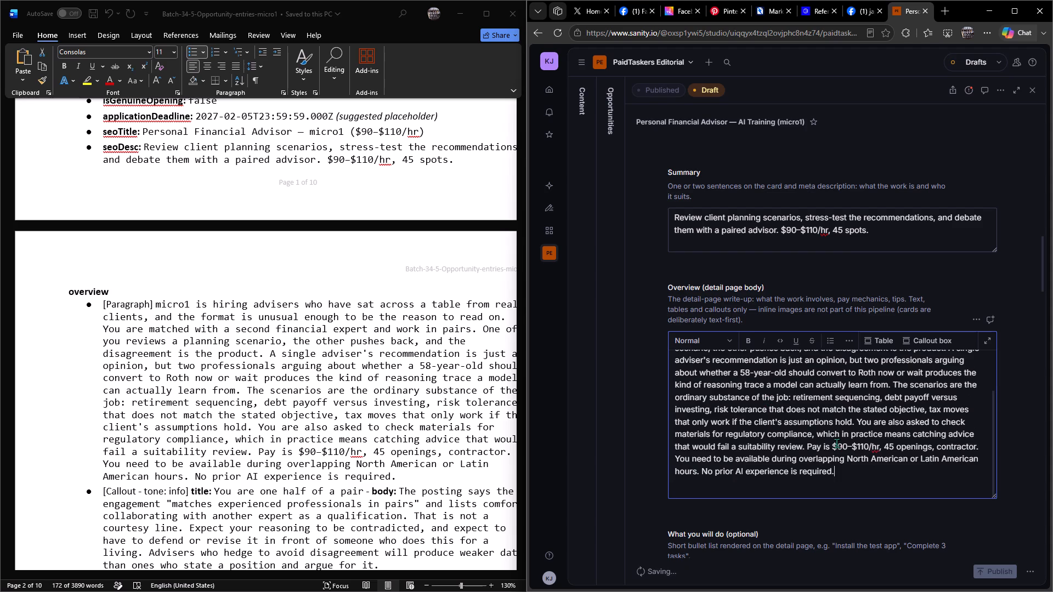
click(810, 447)
key(Left)
key(Return)
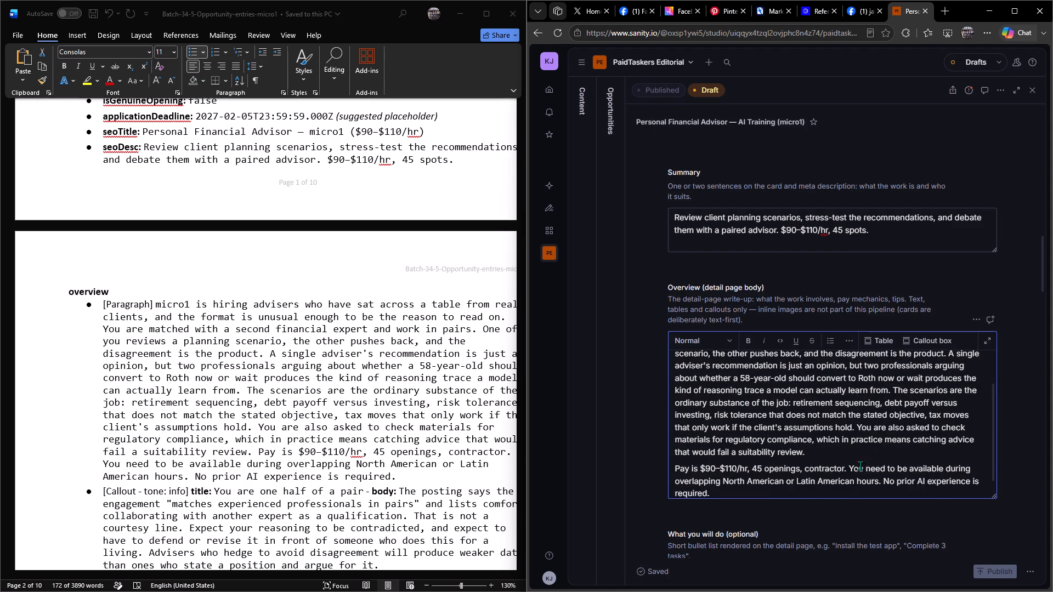
Insert an info callout at the end of the overview and title it "You are one half of a pair" from Word.
click(847, 497)
key(Return)
double_click(920, 333)
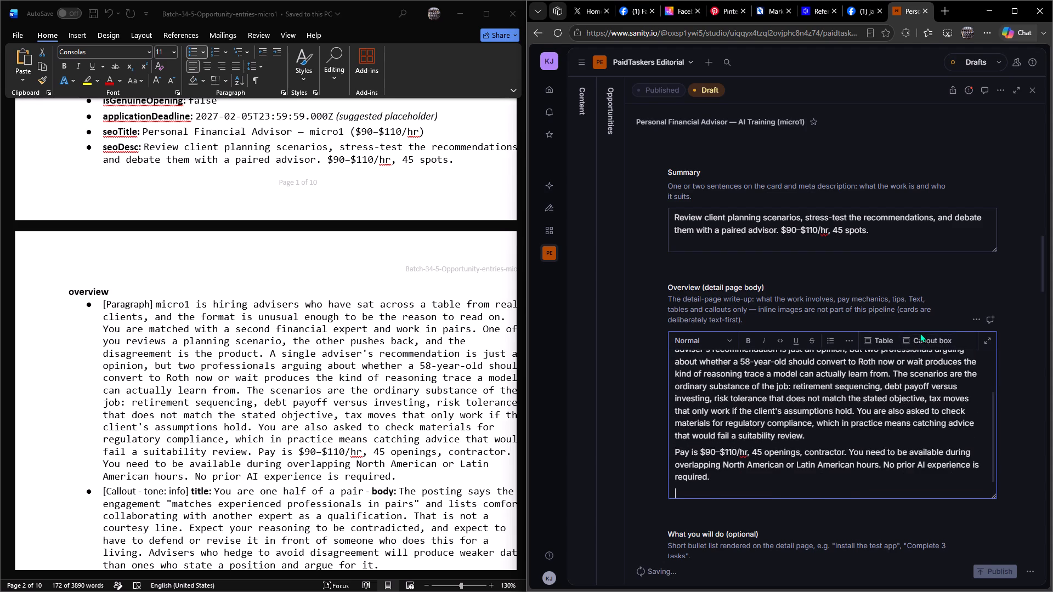
click(326, 367)
scroll(326, 367, down, 6)
click(326, 366)
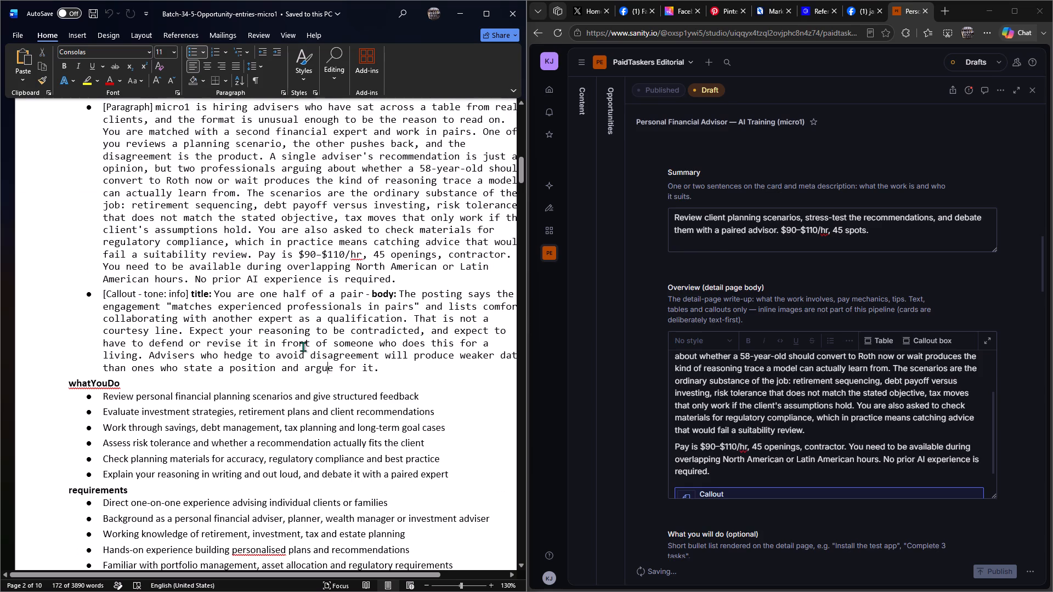
drag(215, 290, 329, 298)
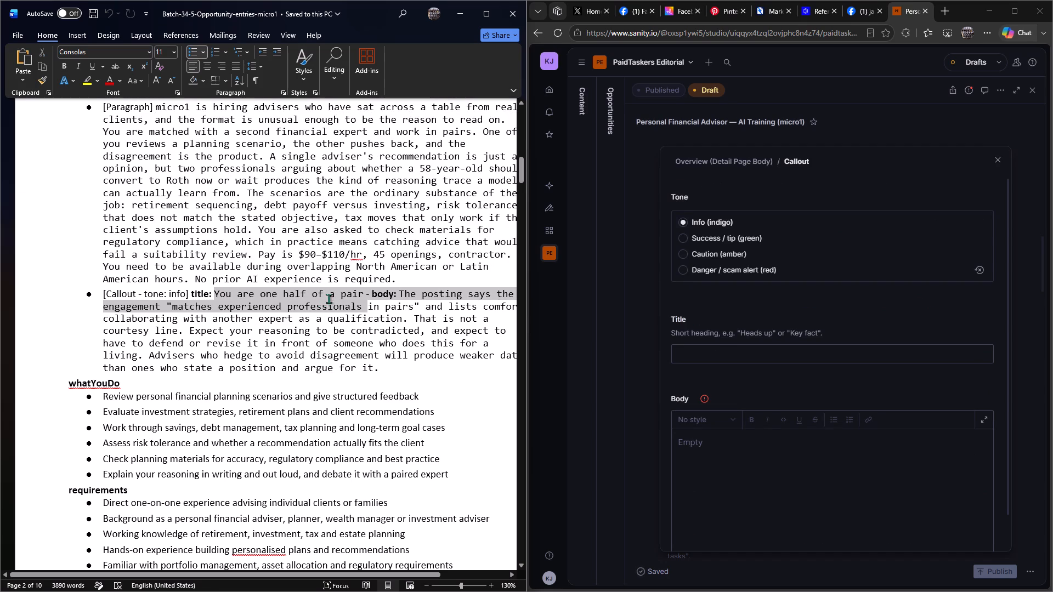
drag(329, 298, 345, 291)
key(ctrl+c)
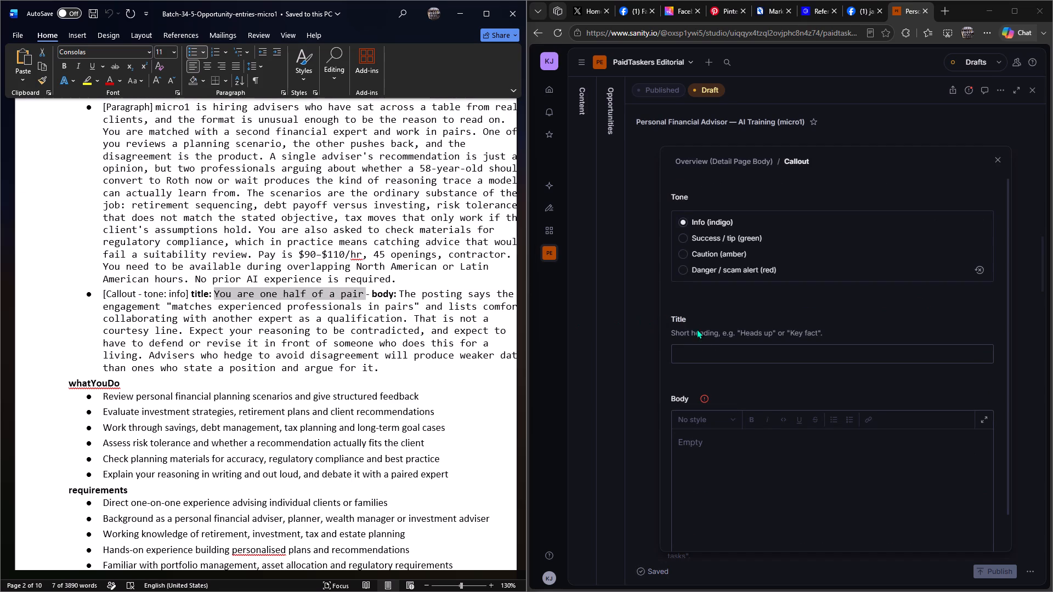
click(702, 358)
key(ctrl+v)
Copy the callout body, starting "The posting says the engagement", from Word into the callout's Body and close the callout.
click(716, 499)
click(343, 358)
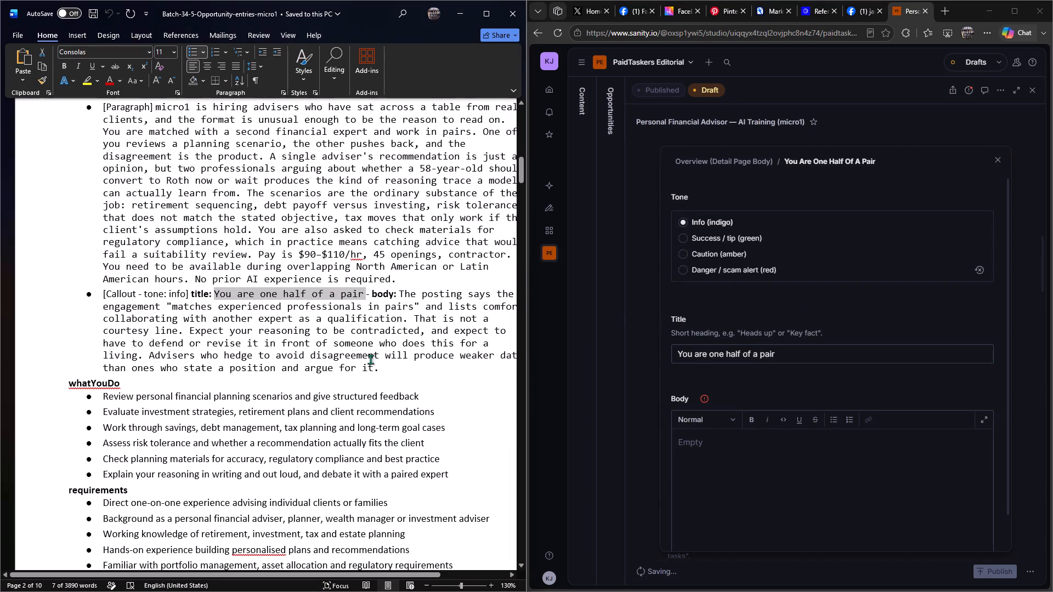
click(376, 359)
drag(382, 369, 401, 298)
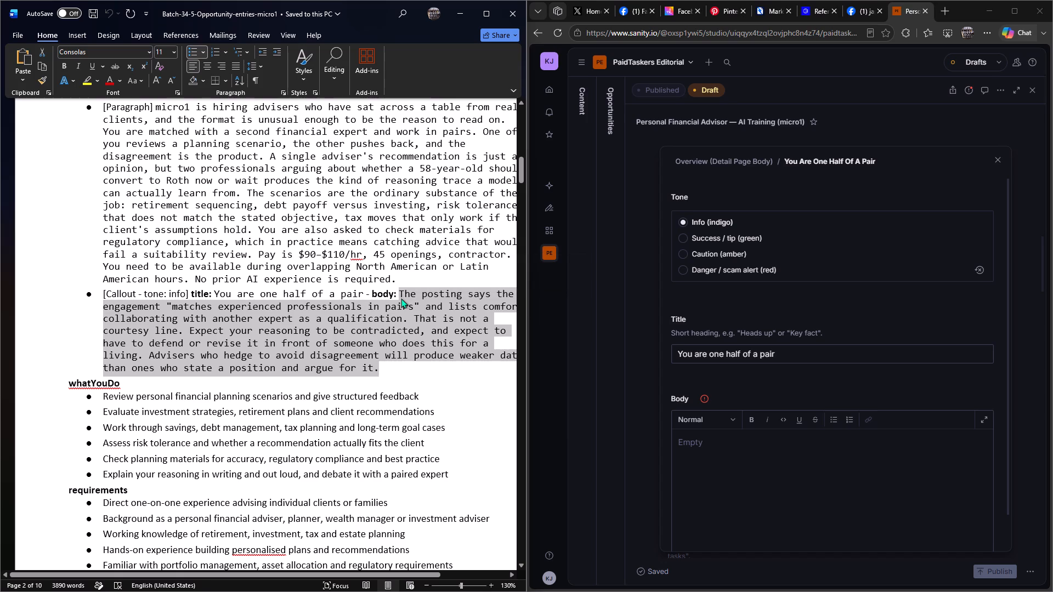
key(ctrl+c)
click(777, 448)
key(ctrl+v)
scroll(777, 448, down, 4)
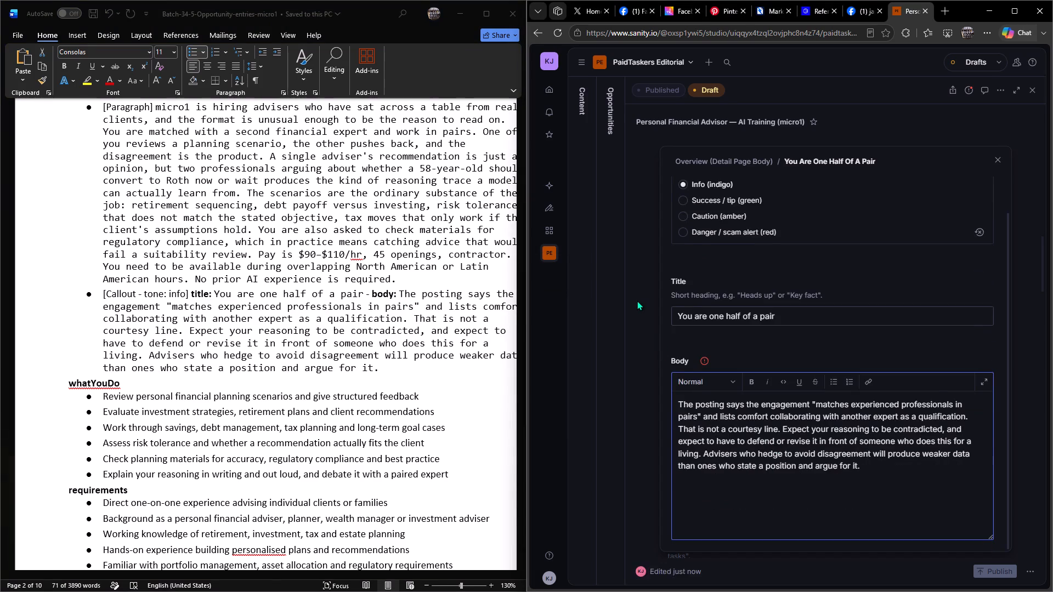
click(637, 300)
Add an empty first item to the opportunity's What you will do list.
scroll(637, 300, down, 7)
click(743, 217)
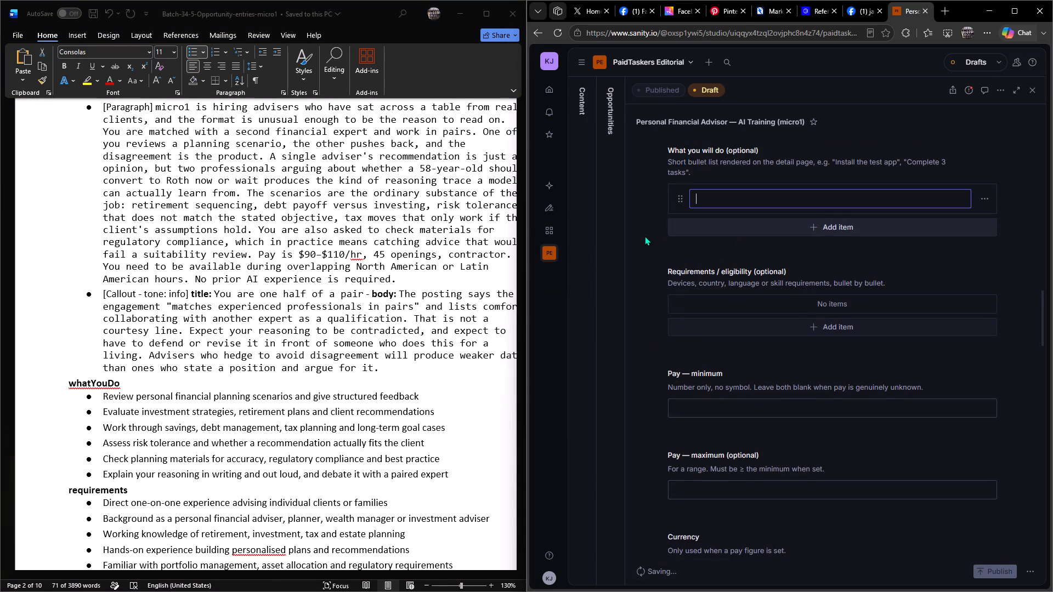
Correct the spelling of "personalised" to "personalized" in JOB 1's requirements in Word.
click(402, 265)
click(402, 265)
scroll(406, 274, down, 5)
click(406, 274)
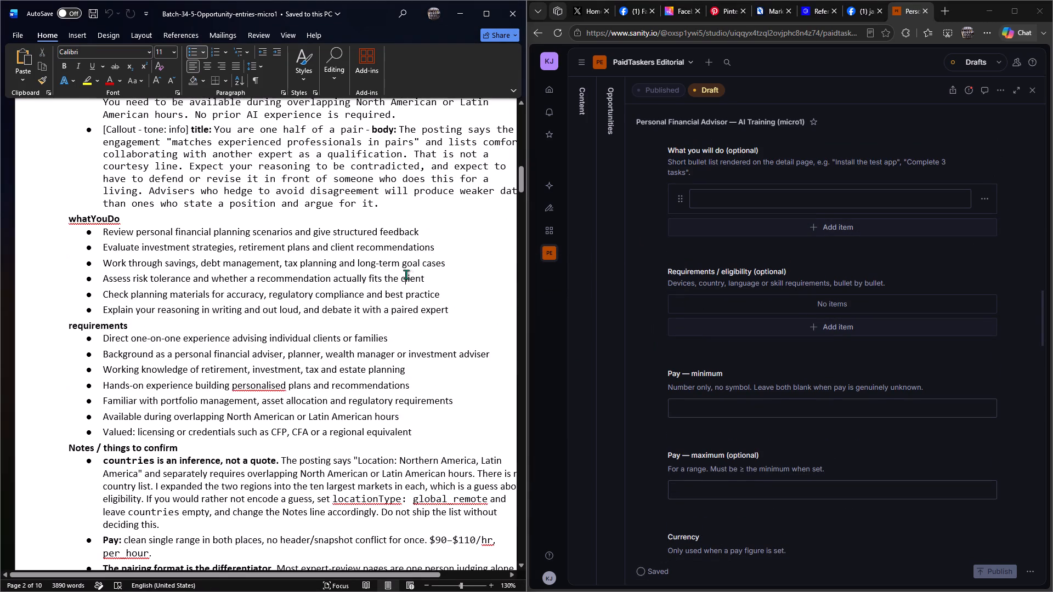
click(267, 392)
right_click(267, 392)
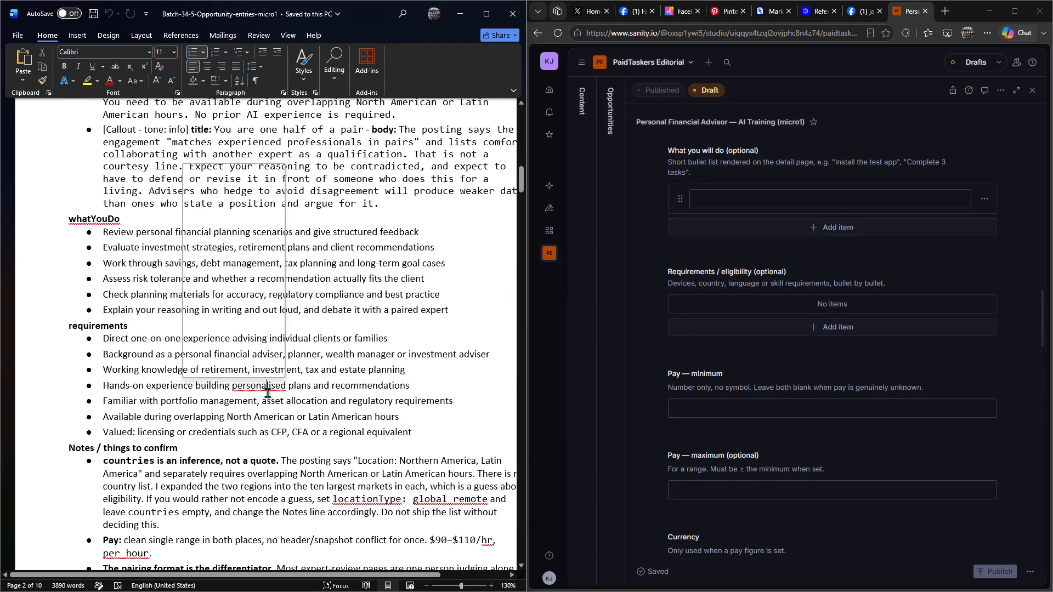
click(254, 169)
Remove the bullets from all six lines under JOB 1's whatYouDo heading in Word.
click(502, 359)
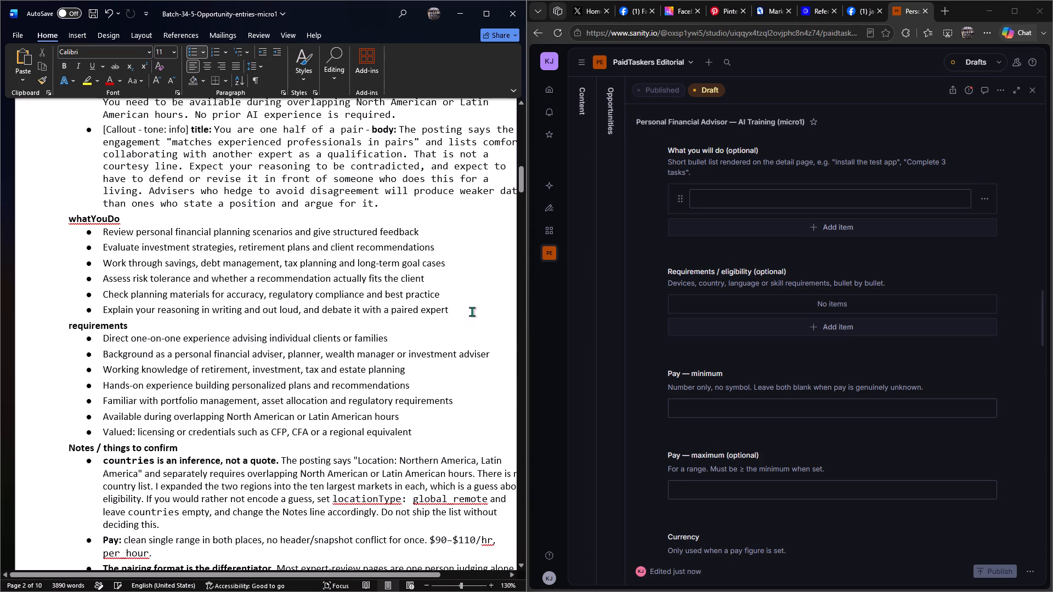
drag(472, 311, 107, 237)
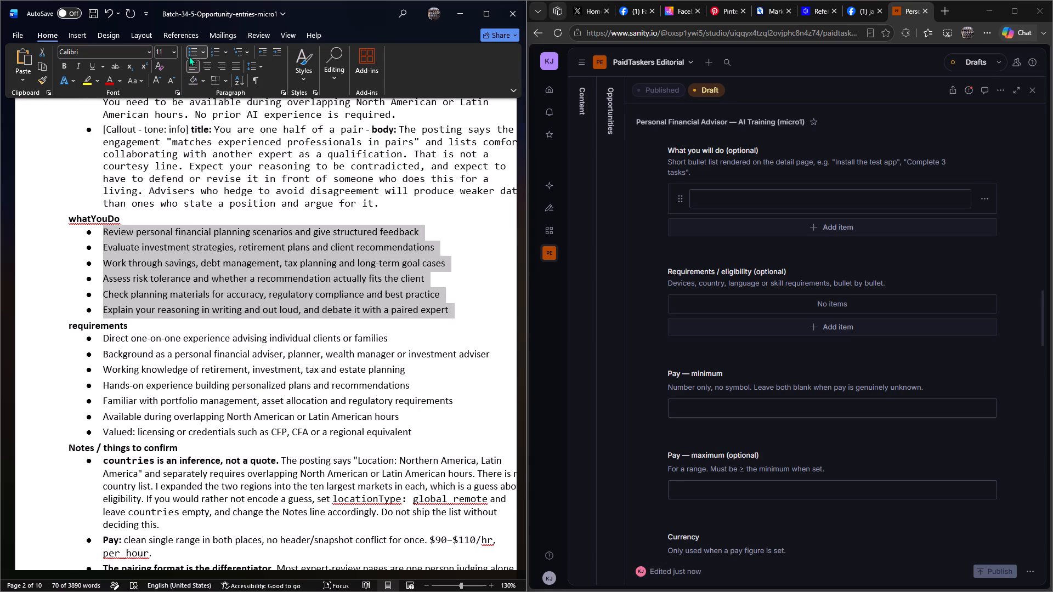
click(190, 52)
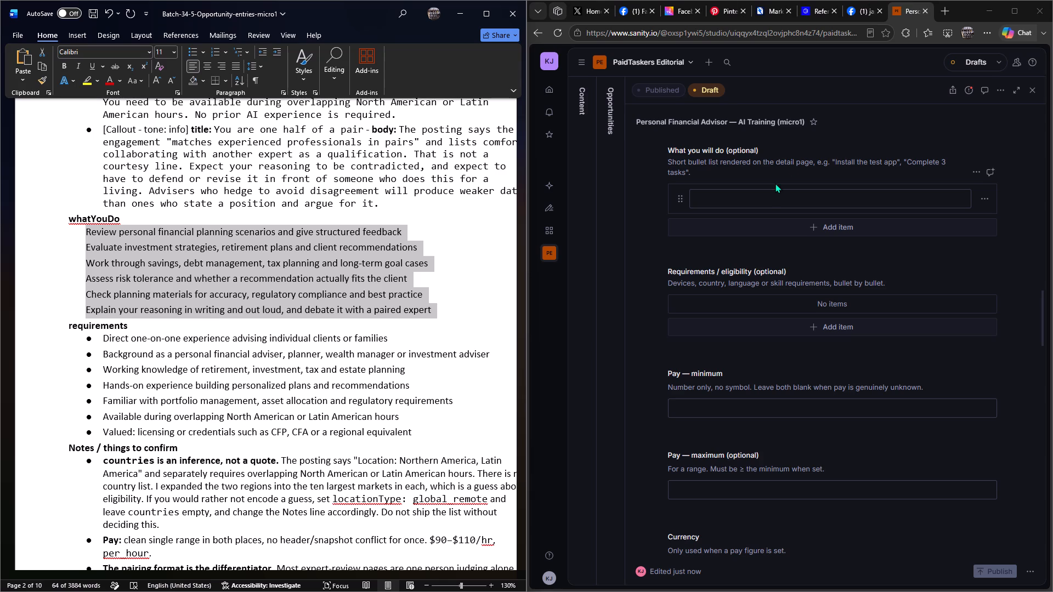
Copy the first whatYouDo line, "Review personal financial planning scenarios and give structured feedback", from Word into the empty What you will do item.
click(761, 205)
click(135, 245)
click(225, 252)
drag(440, 237, 97, 234)
key(ctrl+c)
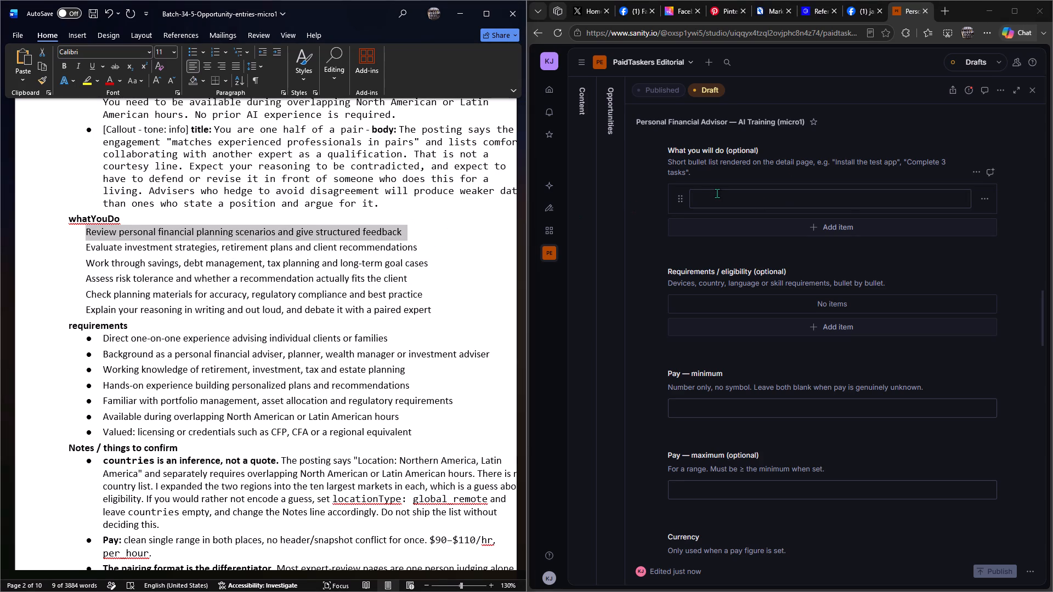
click(717, 193)
key(ctrl+v)
Add a second What you will do item and copy in "Evaluate investment strategies, retirement plans and client recommendations" from Word.
click(754, 230)
scroll(754, 230, up, 2)
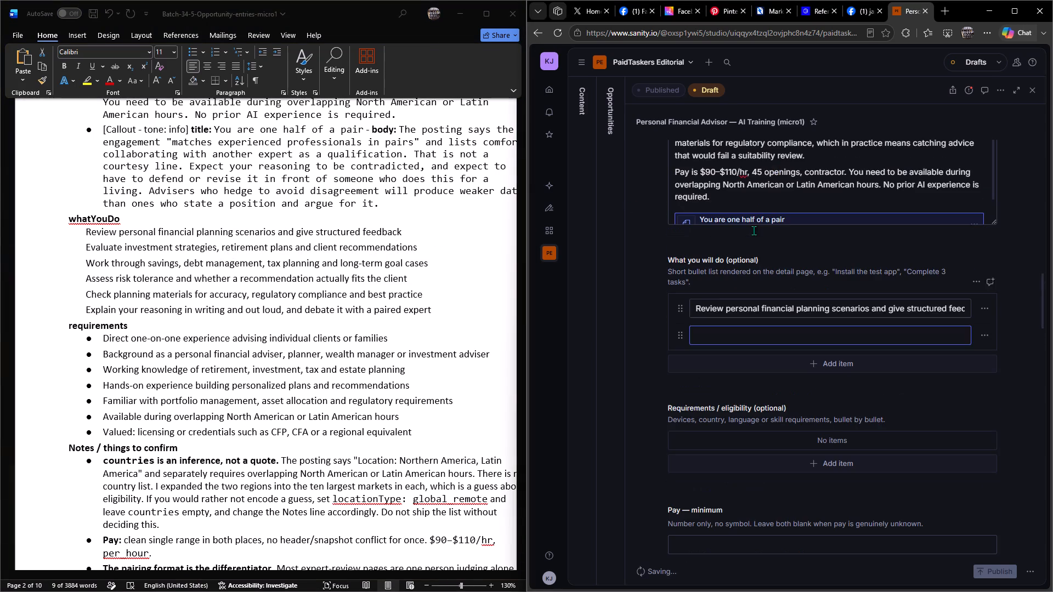
click(203, 265)
drag(462, 250, 103, 254)
key(ctrl+c)
click(757, 334)
key(ctrl+v)
Add a third What you will do item containing Word's line "Work through savings, debt management, tax planning and long-term goal cases".
click(750, 361)
click(278, 307)
drag(442, 265, 88, 254)
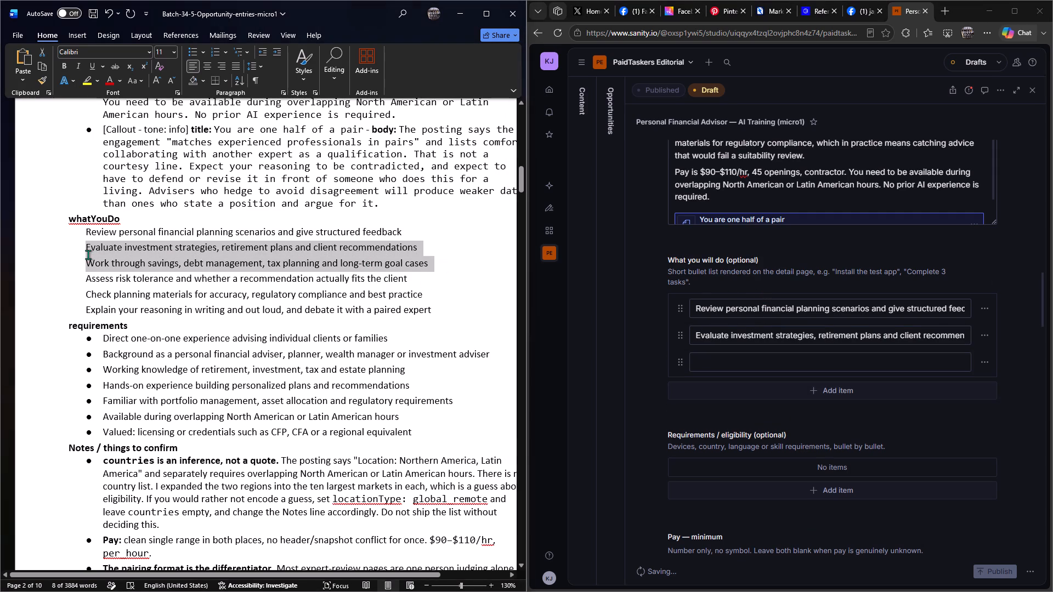
drag(88, 254, 77, 267)
key(ctrl+c)
click(785, 367)
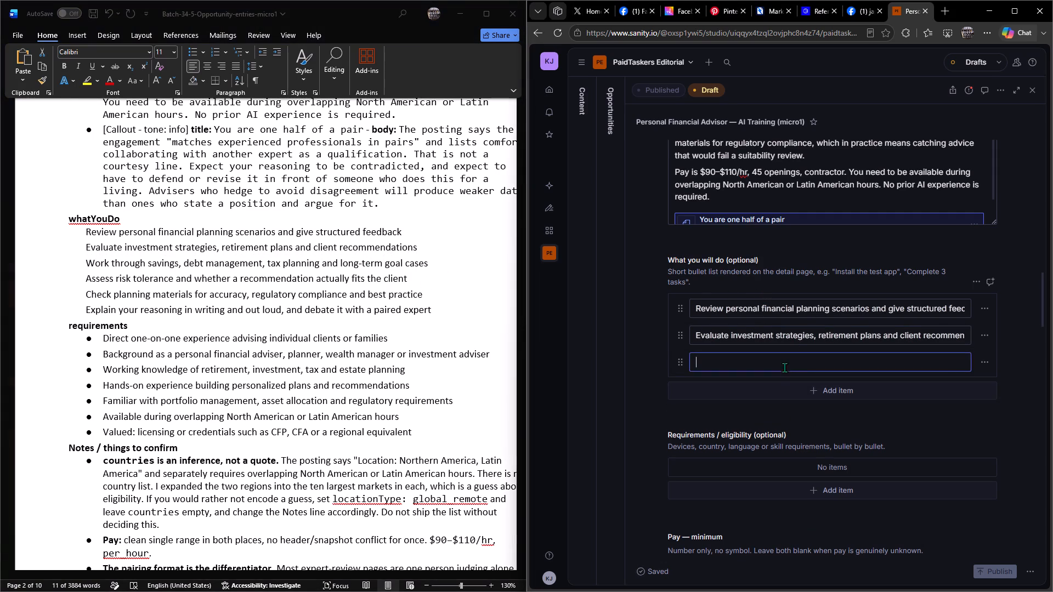
key(ctrl+v)
Add a fourth What you will do item containing Word's line "Assess risk tolerance and whether a recommendation actually fits the client".
click(777, 389)
click(400, 325)
drag(429, 277, 103, 281)
key(ctrl+c)
click(841, 393)
key(ctrl+v)
Add a fifth What you will do item containing Word's line "Check planning materials for accuracy, regulatory compliance and best practice".
click(811, 414)
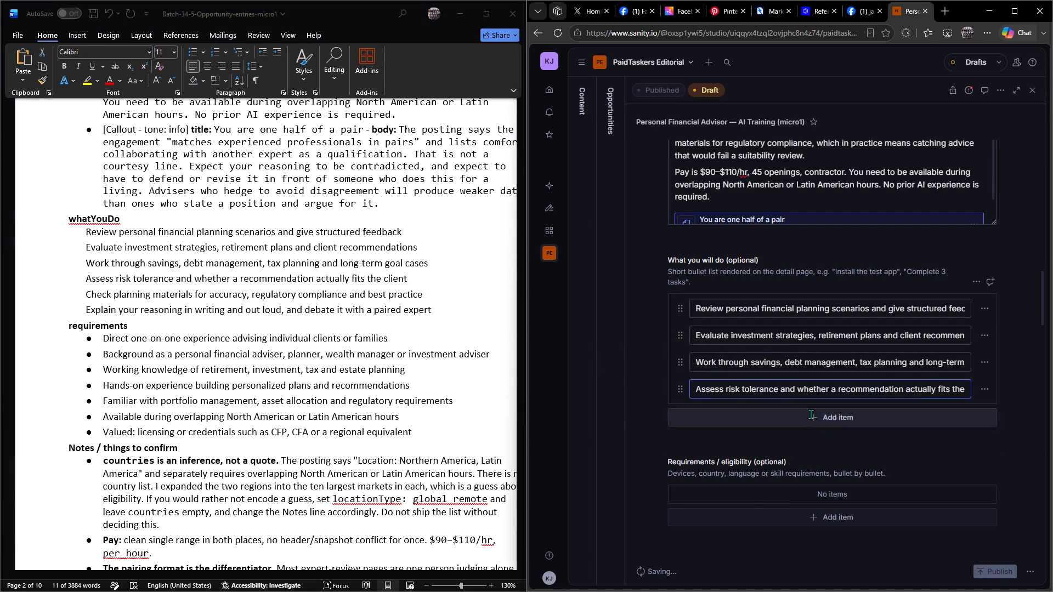
click(336, 326)
drag(434, 293, 106, 296)
key(ctrl+c)
click(763, 411)
key(ctrl+v)
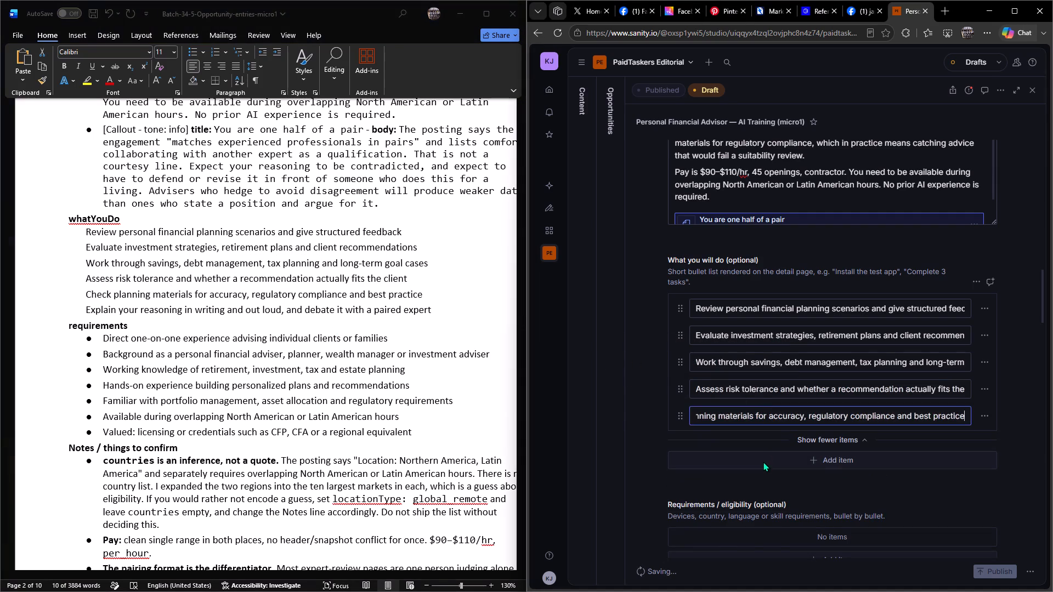
Add a sixth What you will do item with Word's line "Explain your reasoning in writing and out loud, and debate it with a paired expert".
click(763, 462)
click(354, 349)
drag(443, 307, 121, 308)
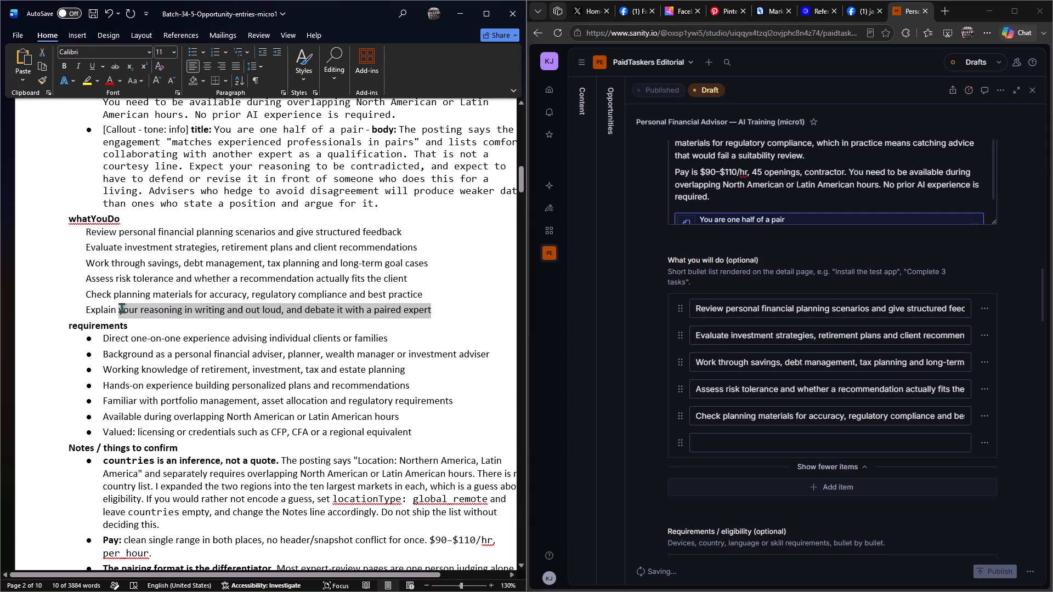
drag(121, 308, 70, 309)
key(ctrl+c)
click(788, 459)
click(789, 446)
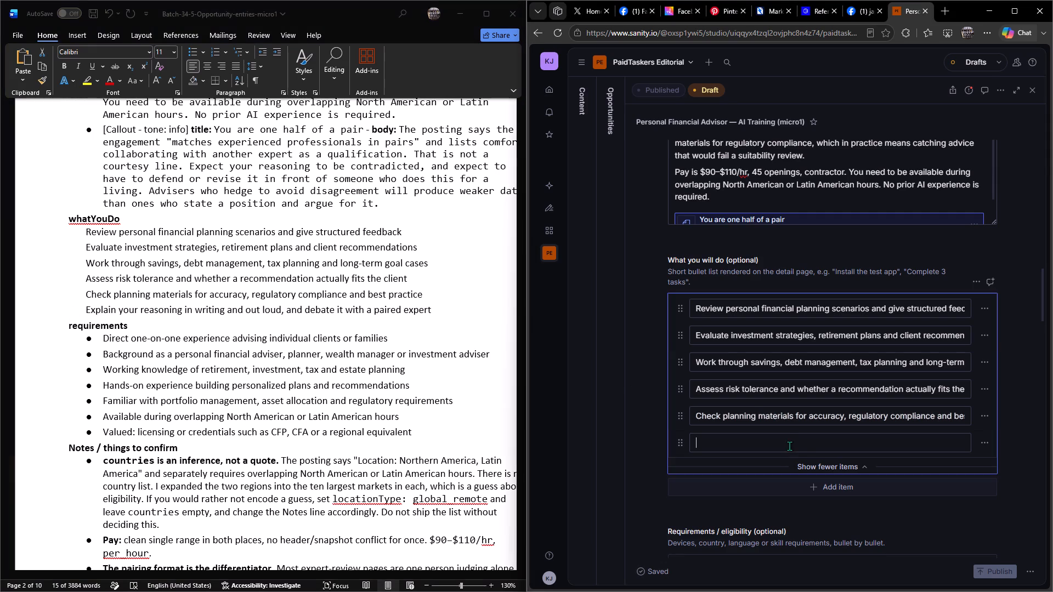
key(ctrl+v)
click(648, 344)
Add an empty first item to the opportunity's Requirements / eligibility list.
scroll(648, 344, down, 3)
scroll(718, 367, down, 3)
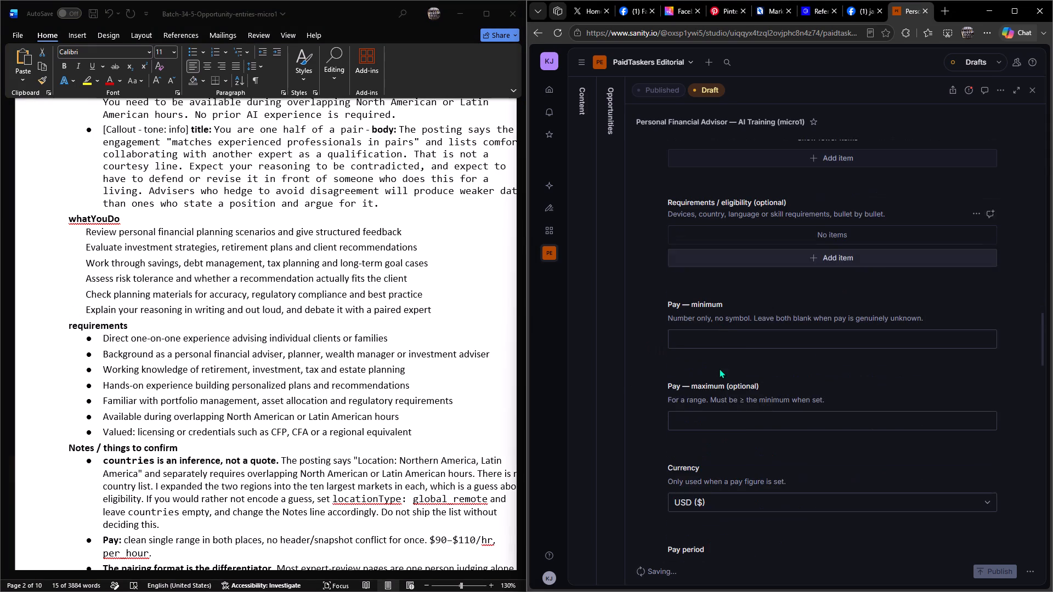
click(799, 263)
Remove the bullets from all seven lines under JOB 1's requirements heading in Word.
click(353, 319)
scroll(354, 318, down, 3)
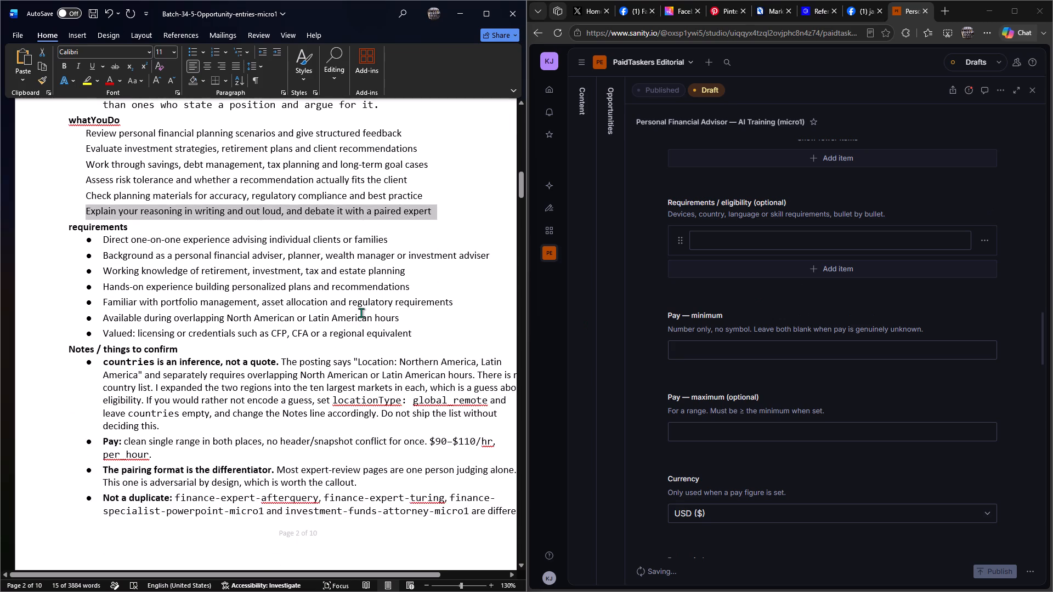
click(361, 312)
drag(441, 334, 99, 244)
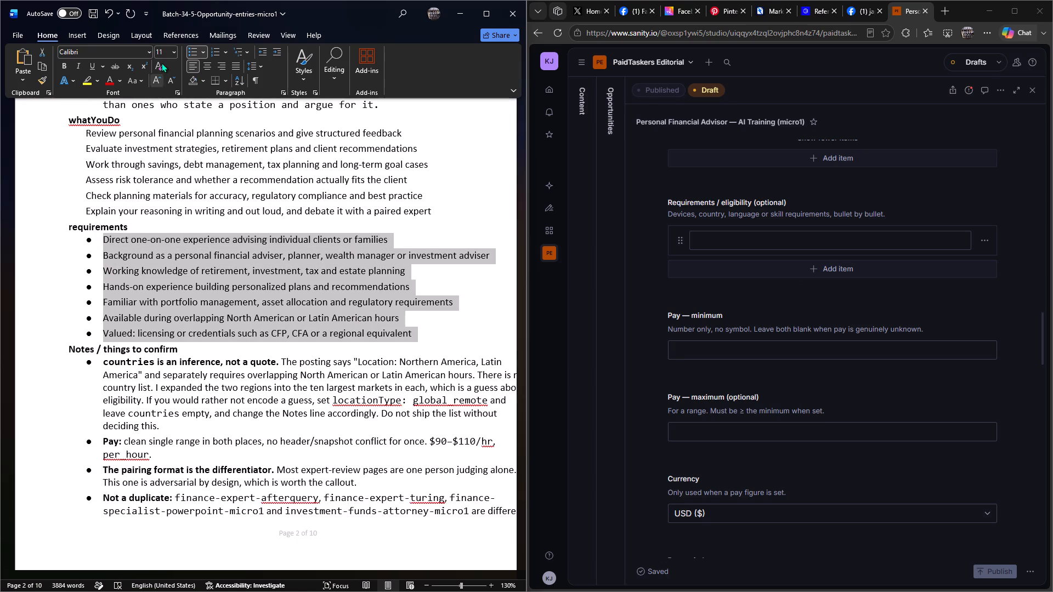
click(194, 53)
Copy "Direct one-on-one experience advising individual clients or families" from Word into the first Requirements / eligibility item.
click(220, 267)
drag(424, 244, 154, 246)
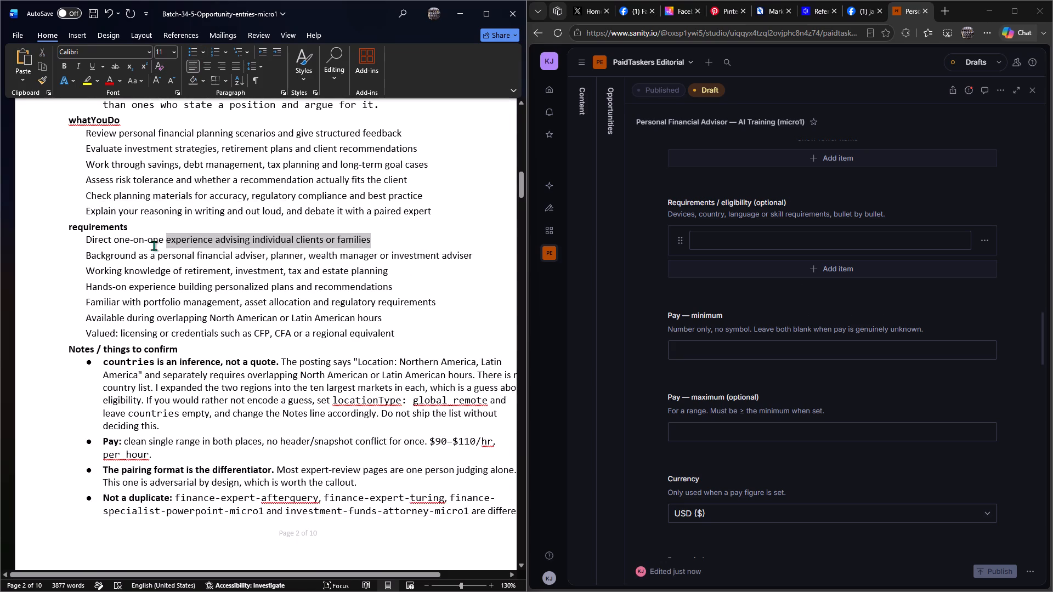
drag(154, 246, 103, 246)
key(ctrl+c)
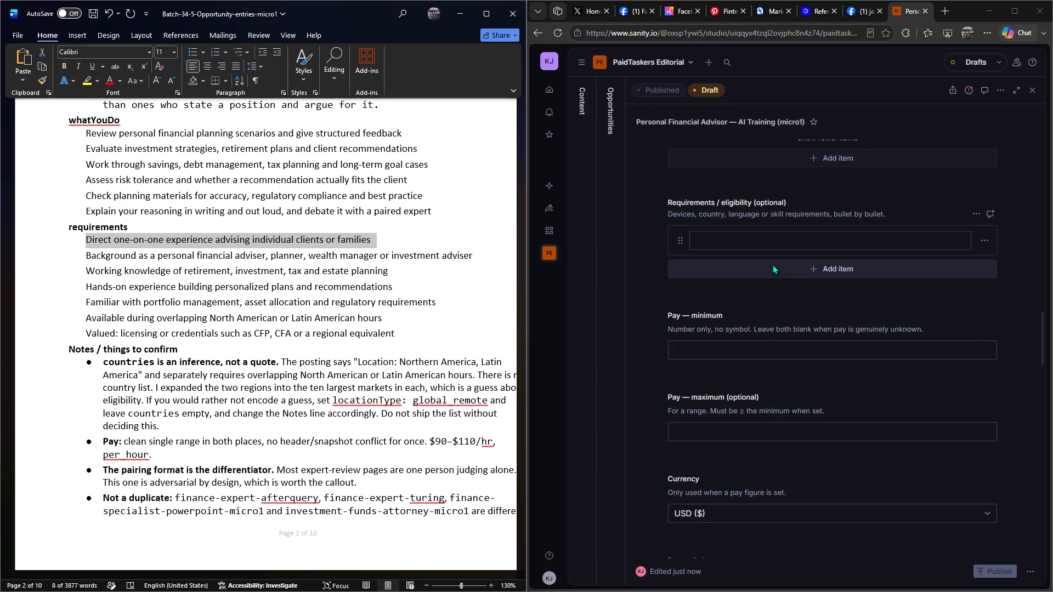
click(787, 241)
key(ctrl+v)
Add a second requirements item containing Word's line "Background as a personal financial adviser, planner, wealth manager or investment adviser".
click(297, 299)
drag(495, 252, 494, 252)
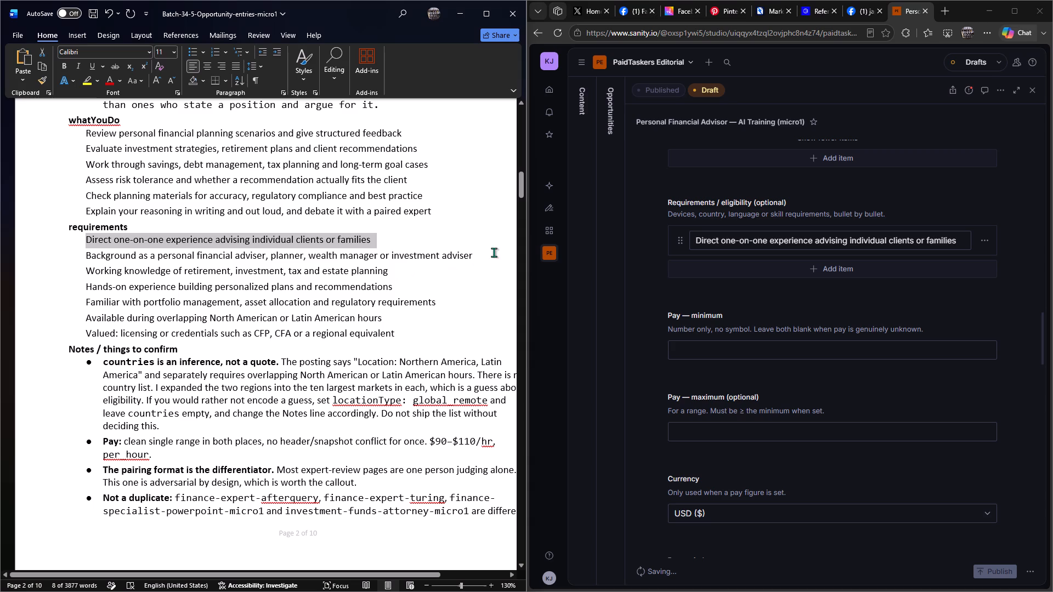
drag(494, 252, 106, 259)
key(ctrl+c)
click(841, 272)
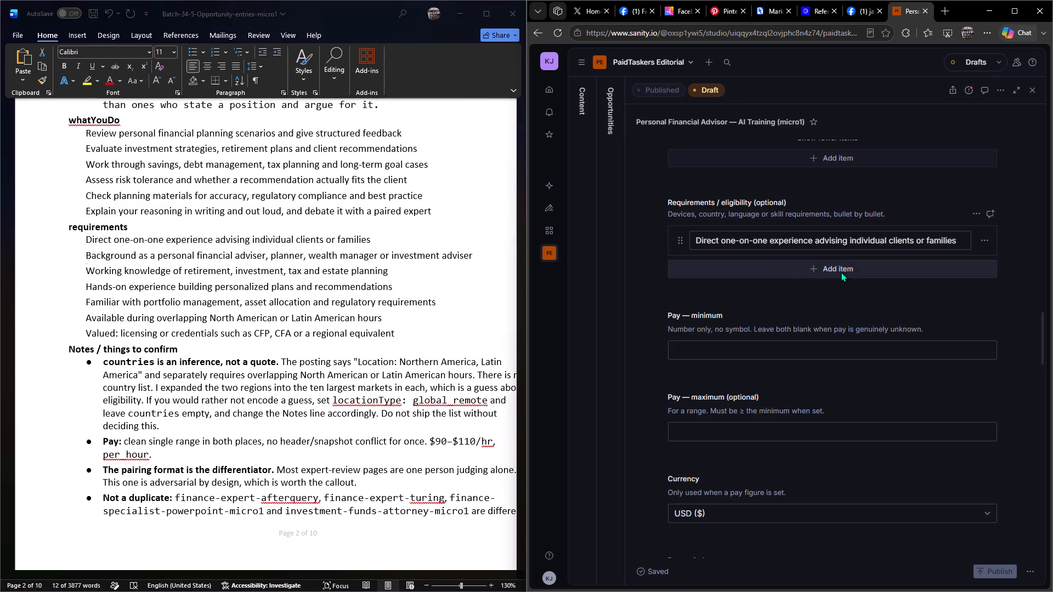
key(ctrl+v)
Add a third requirements item containing Word's line "Working knowledge of retirement, investment, tax and estate planning".
click(832, 288)
click(373, 300)
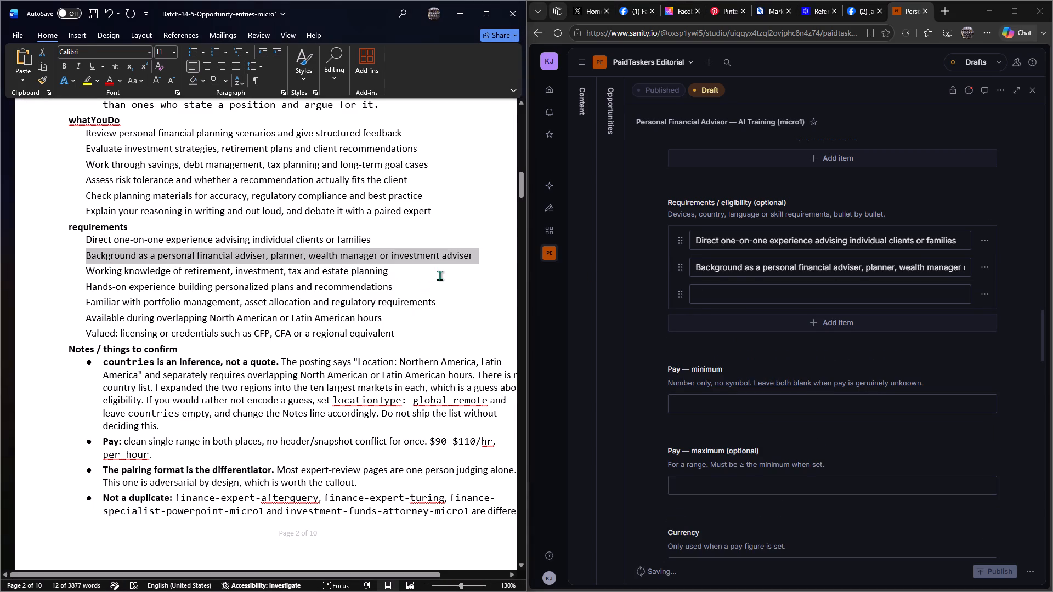
drag(442, 274, 114, 274)
key(ctrl+c)
click(808, 304)
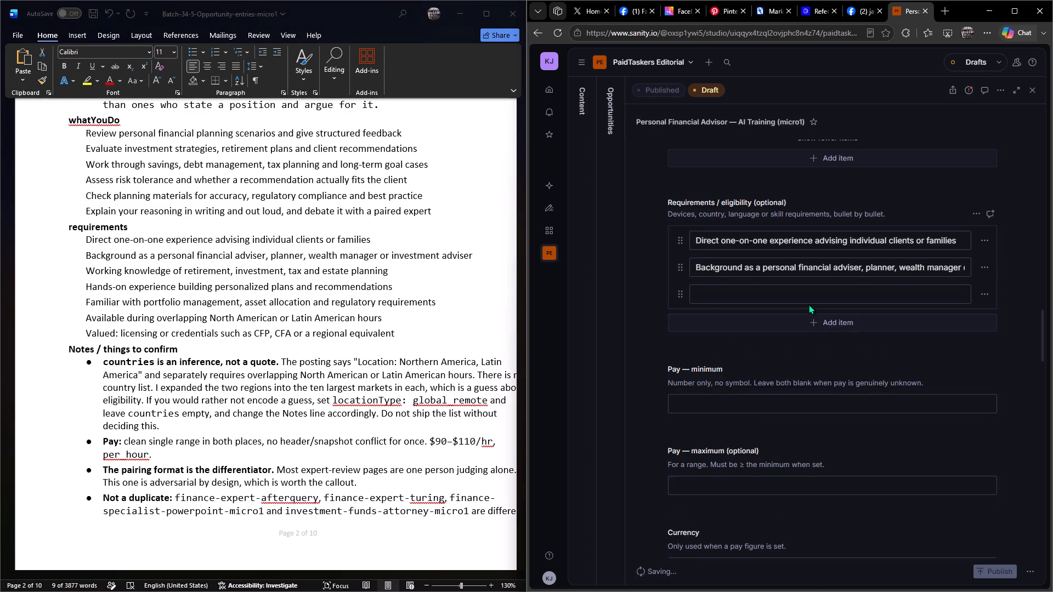
click(812, 299)
key(ctrl+v)
Add a fourth requirements item containing Word's line "Hands-on experience building personalized plans and recommendations".
click(802, 322)
click(367, 287)
drag(418, 286, 330, 286)
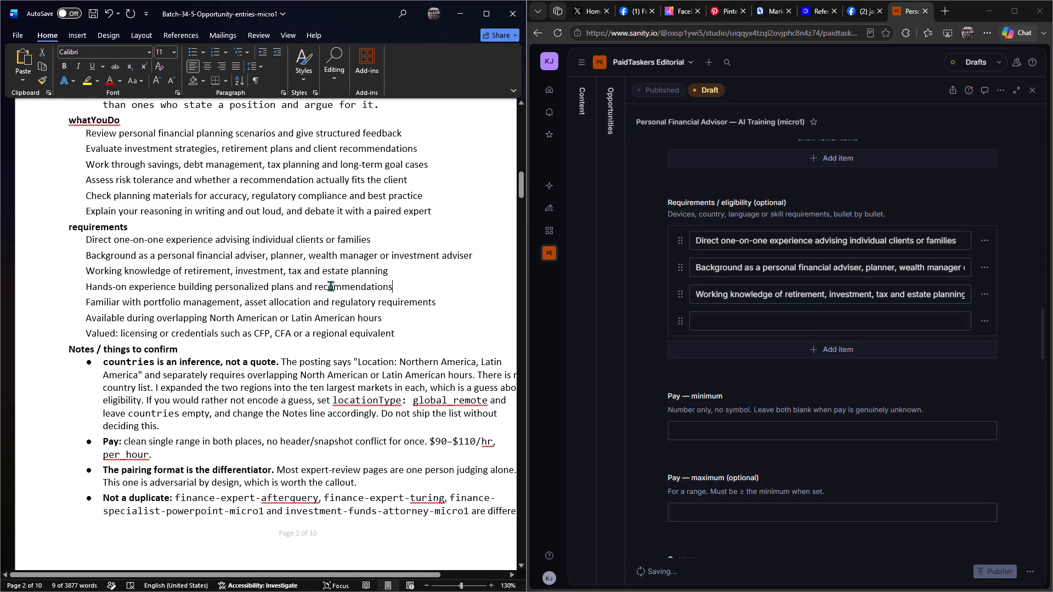
drag(330, 286, 93, 286)
key(ctrl+c)
click(794, 325)
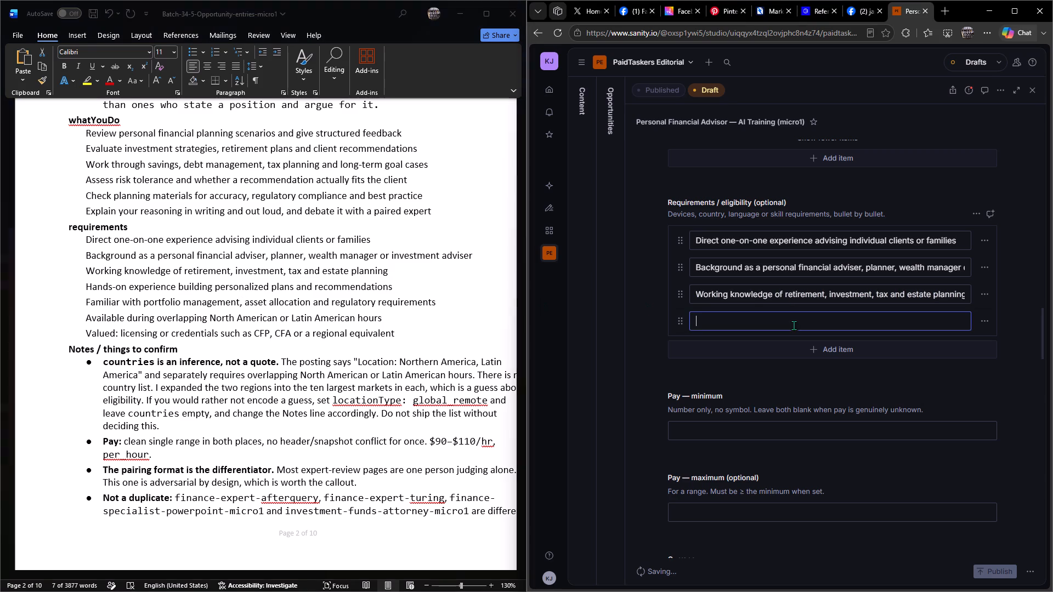
key(ctrl+v)
Add a fifth requirements item containing Word's line "Familiar with portfolio management, asset allocation and regulatory requirements".
click(784, 350)
click(377, 320)
drag(472, 309, 93, 304)
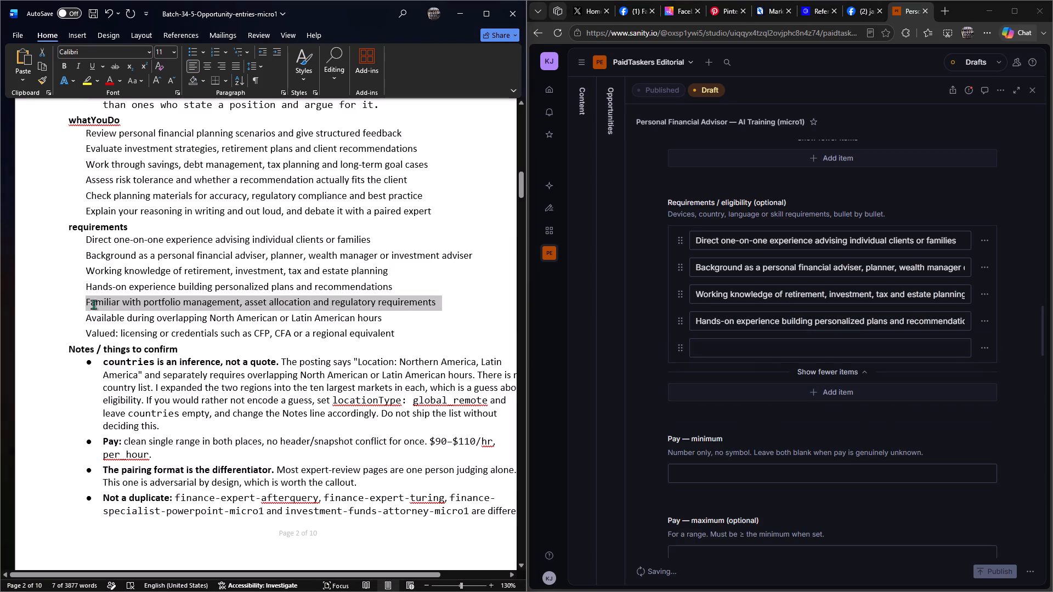
drag(93, 304, 82, 304)
key(ctrl+c)
click(801, 349)
key(ctrl+v)
Add a sixth requirements item containing Word's line "Available during overlapping North American or Latin American hours".
click(792, 396)
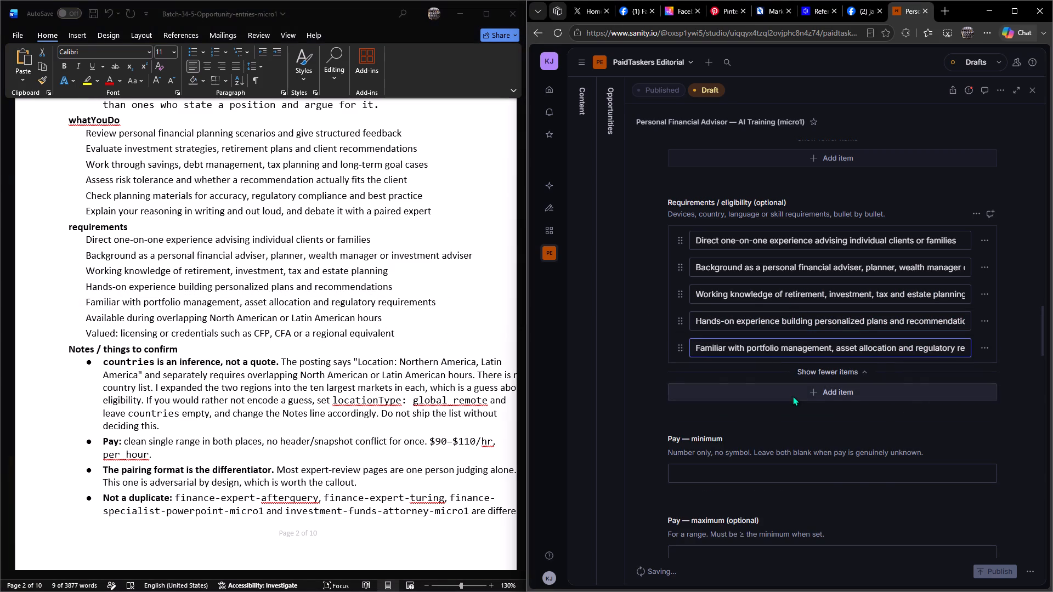
click(461, 340)
drag(437, 321, 86, 321)
key(ctrl+c)
click(840, 381)
key(ctrl+v)
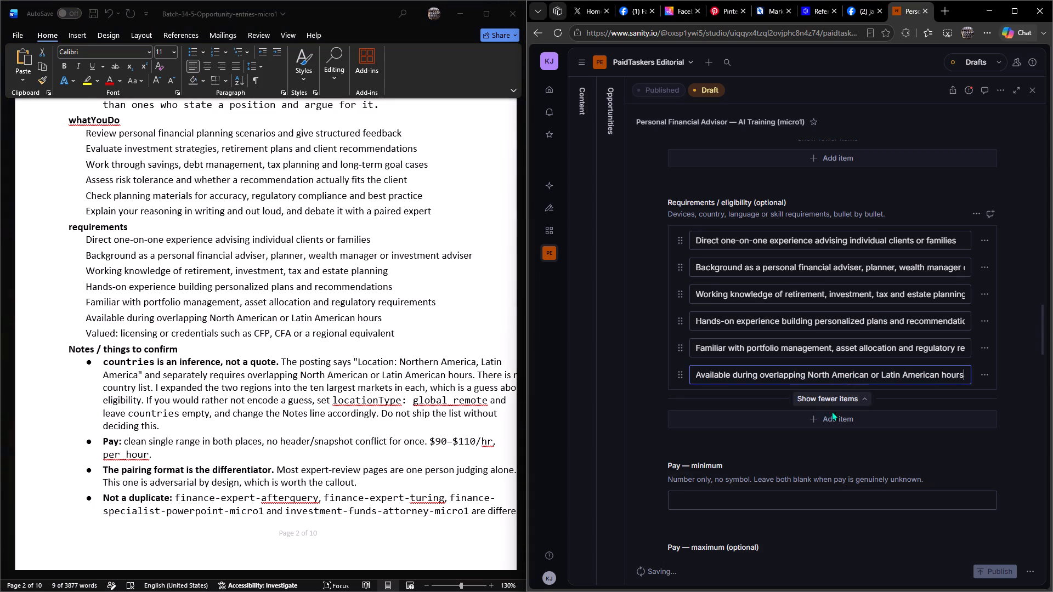
Add a seventh requirements item containing Word's line "Valued: licensing or credentials such as CFP, CFA or a regional equivalent".
click(830, 420)
click(377, 344)
drag(404, 334, 86, 337)
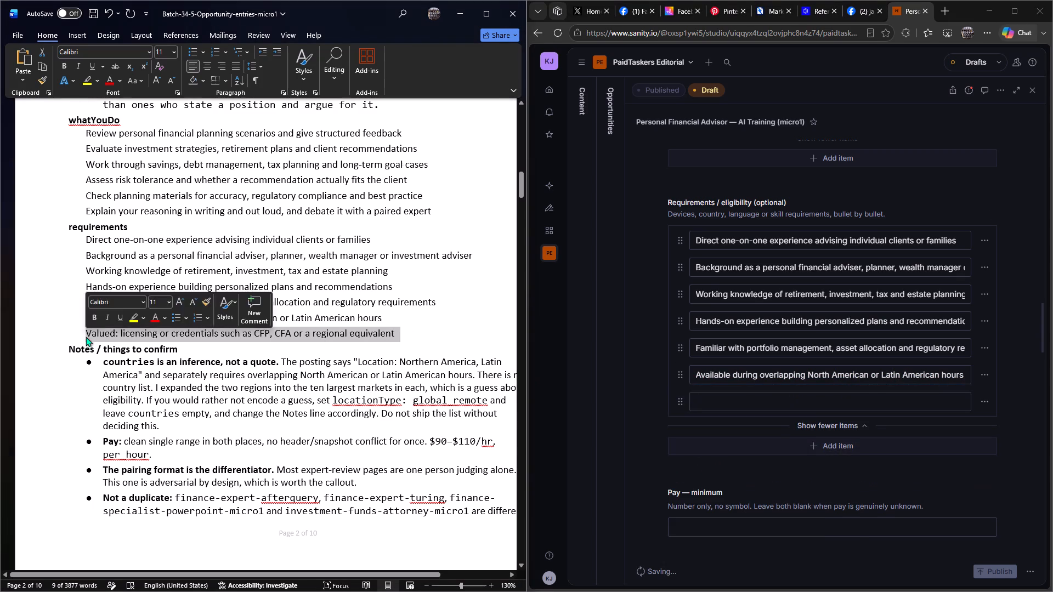
key(ctrl+c)
click(786, 404)
key(ctrl+v)
click(652, 322)
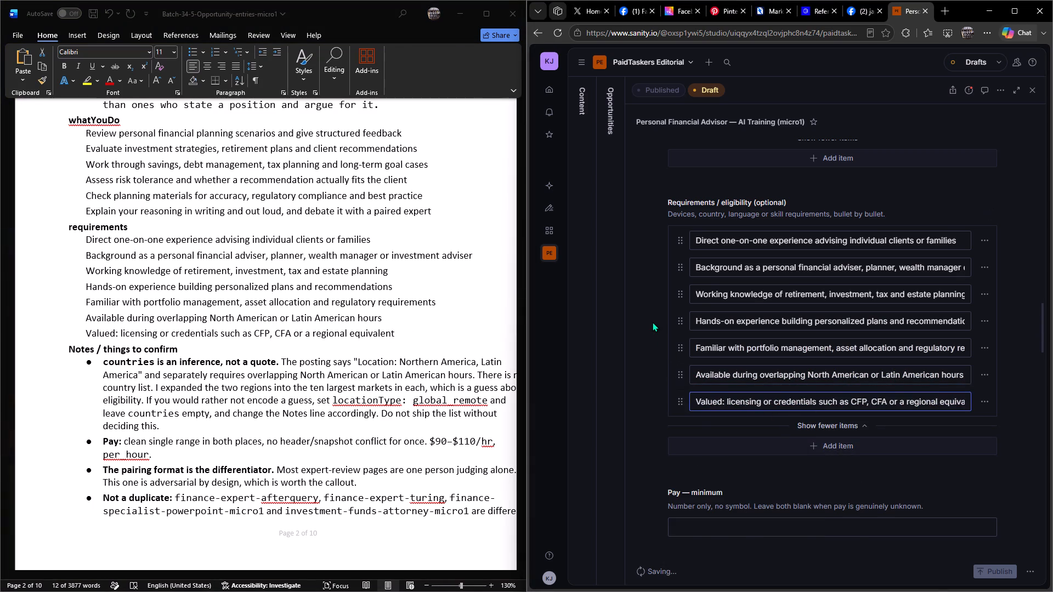
Set the opportunity's minimum pay to 90, following JOB 1's payMin value in Word.
scroll(652, 322, down, 6)
scroll(399, 325, up, 13)
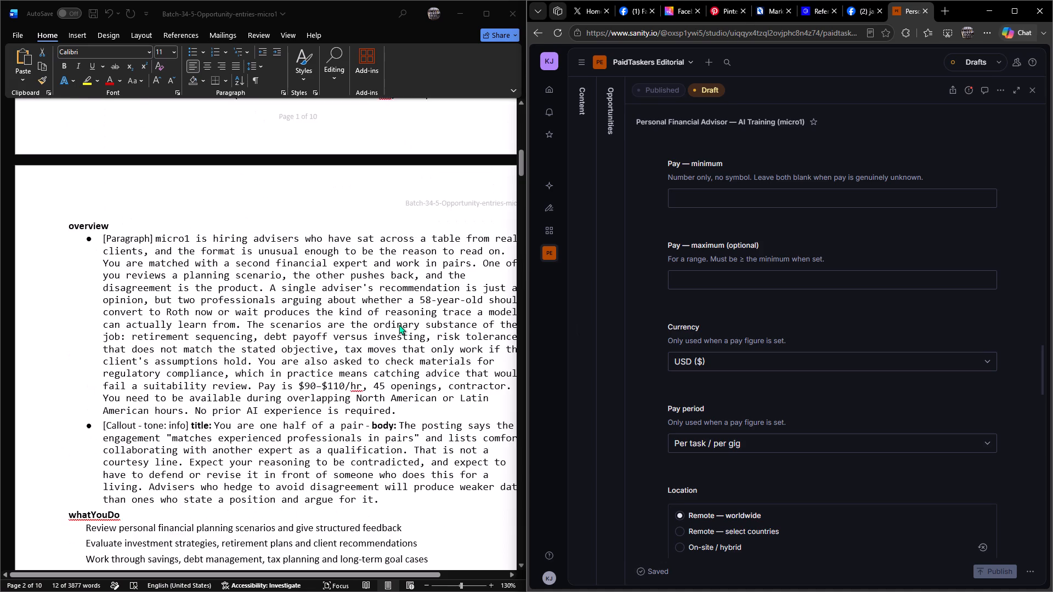
scroll(399, 325, up, 16)
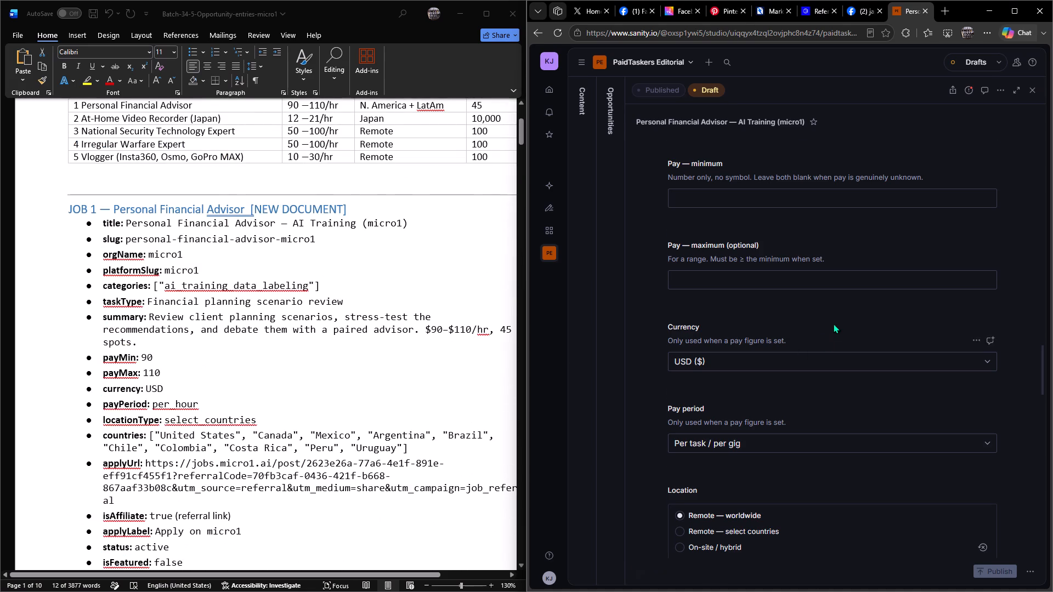
scroll(833, 323, up, 2)
click(852, 302)
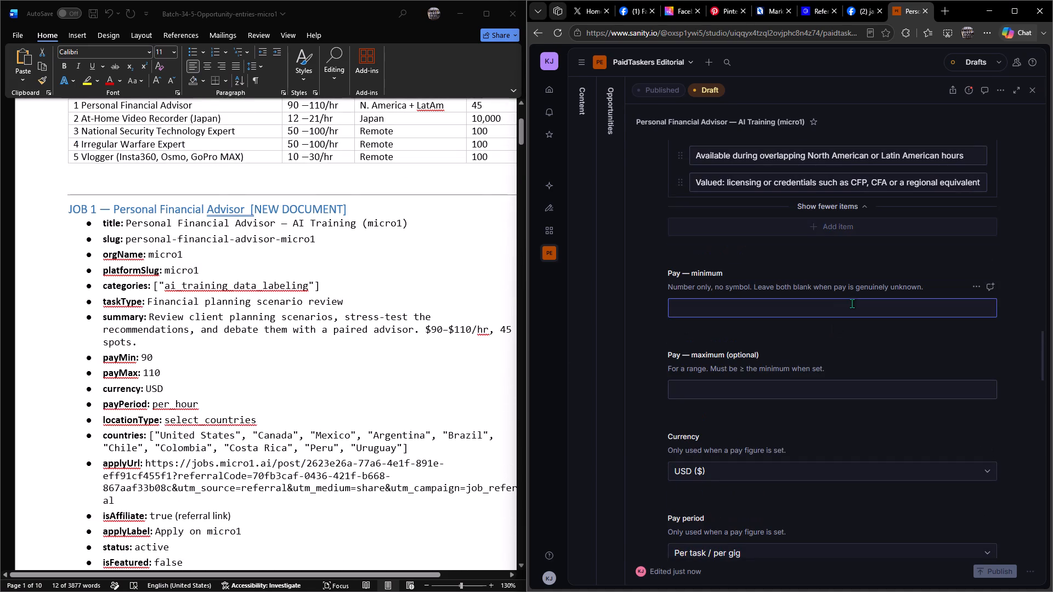
click(852, 304)
text(90)
click(847, 317)
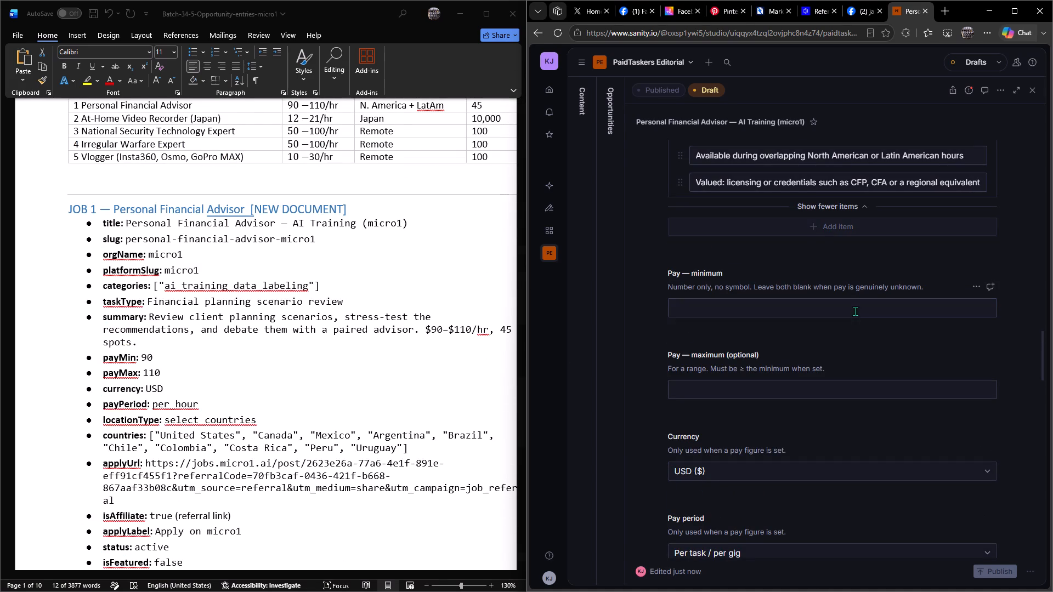
click(855, 311)
text(90)
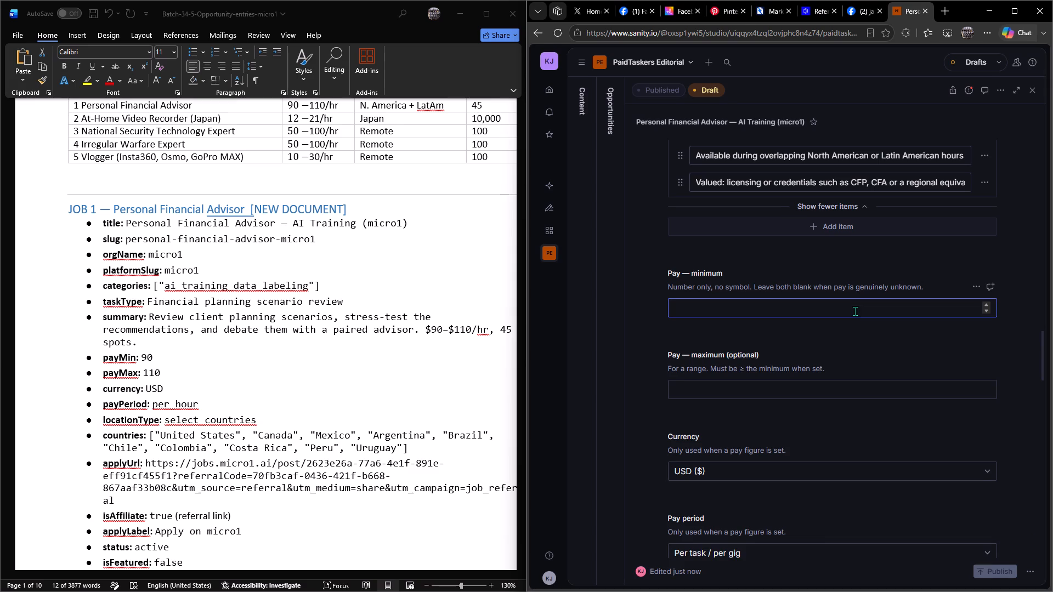
click(790, 315)
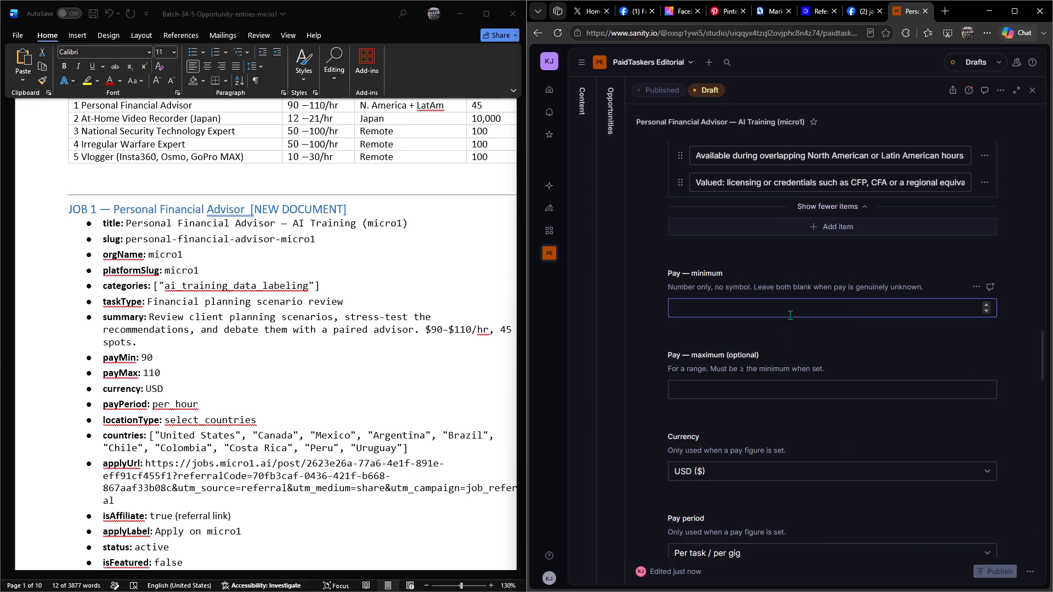
text(90)
Set the opportunity's maximum pay to 110.
click(769, 389)
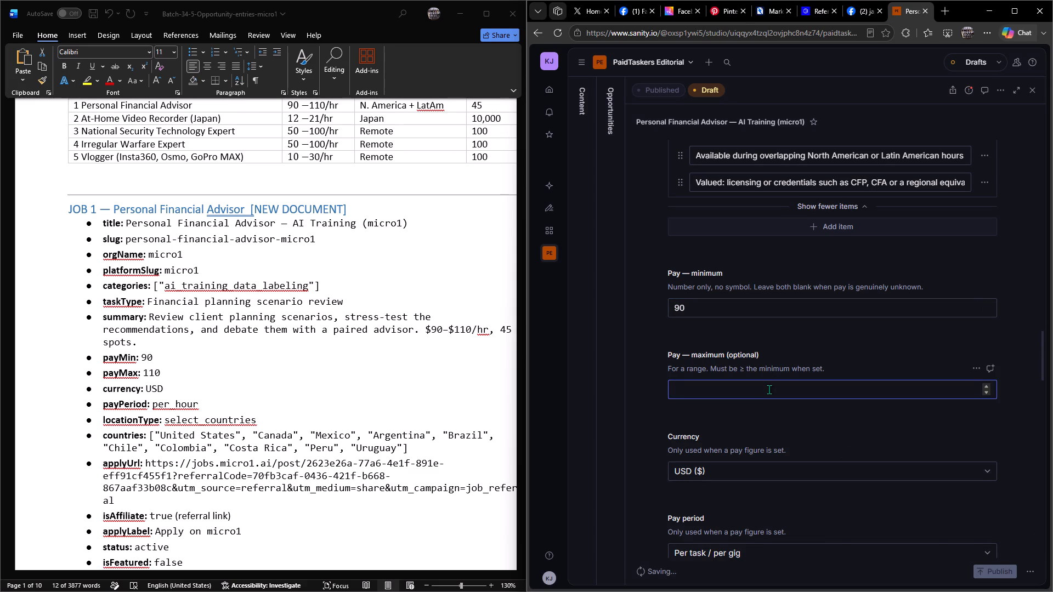
text(11)
key(0)
Set the opportunity's pay period to Per hour.
scroll(769, 389, down, 3)
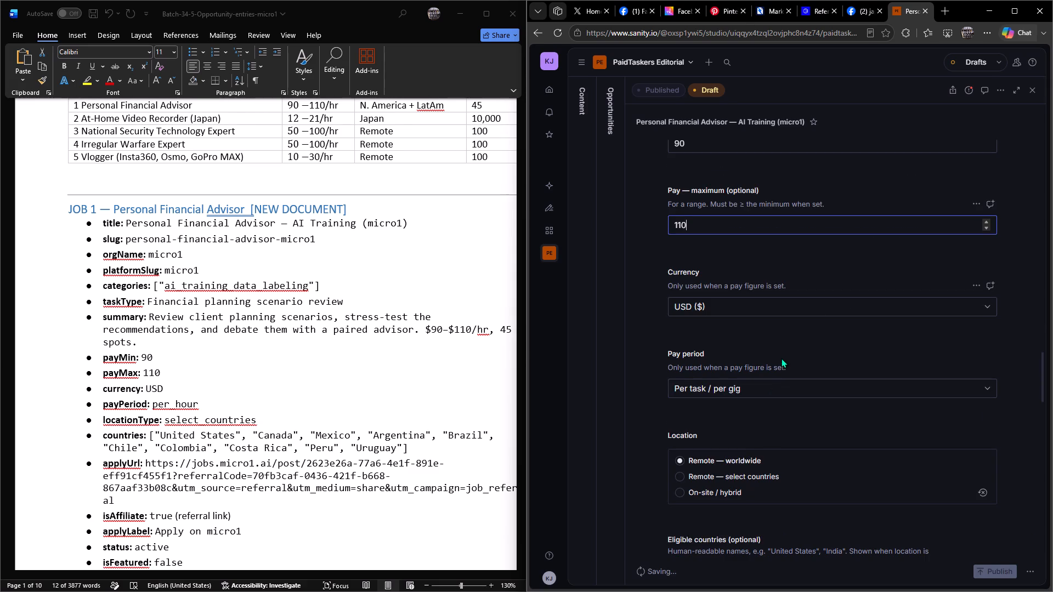
click(771, 389)
click(762, 434)
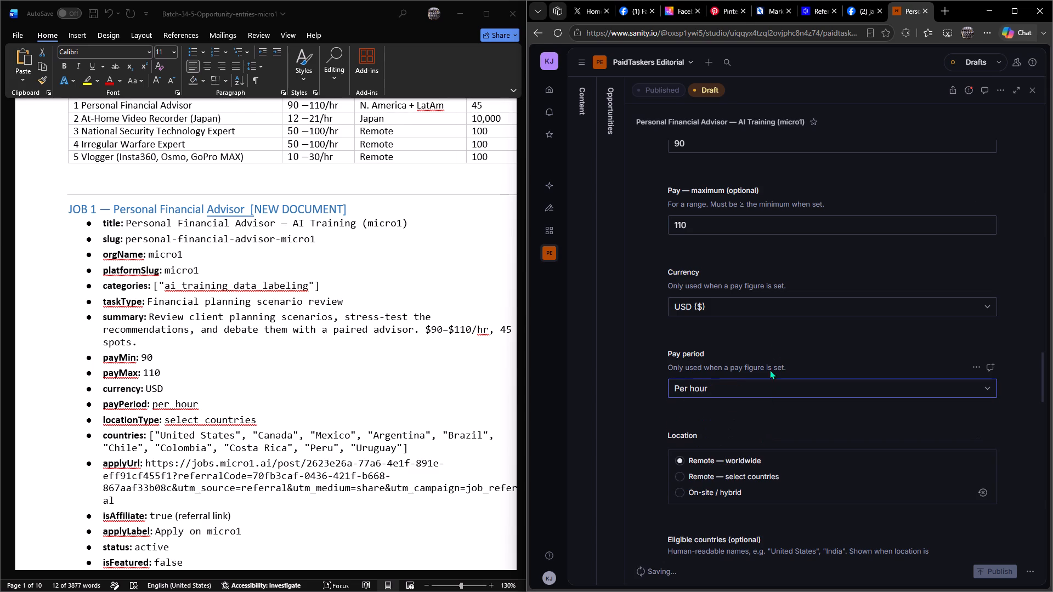
Set the opportunity's location to Remote — select countries.
scroll(775, 426, down, 2)
click(756, 363)
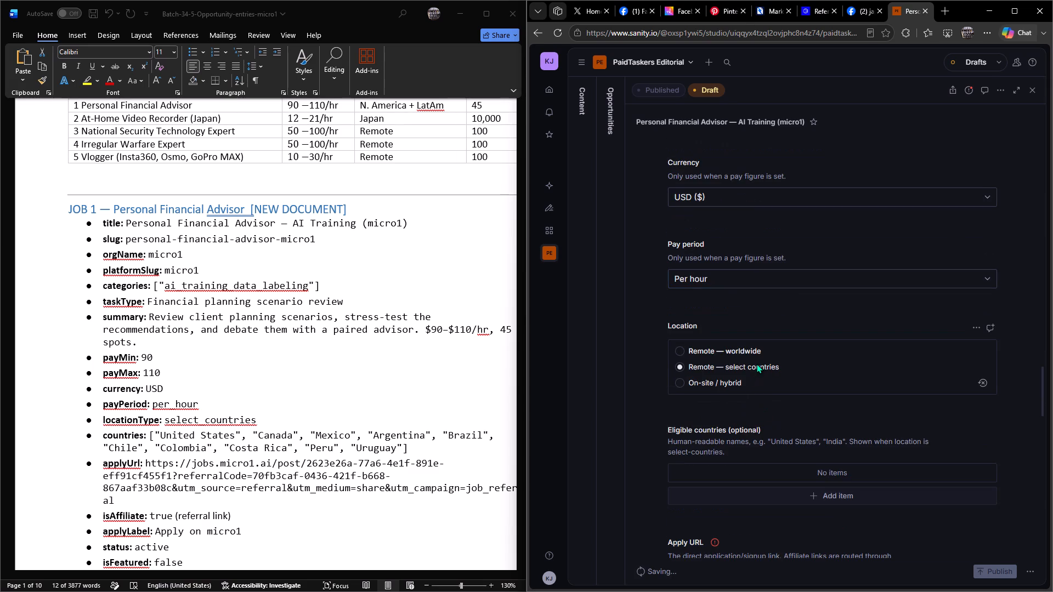
Add United States, Canada, Mexico and Argentina as the first four eligible countries.
click(773, 494)
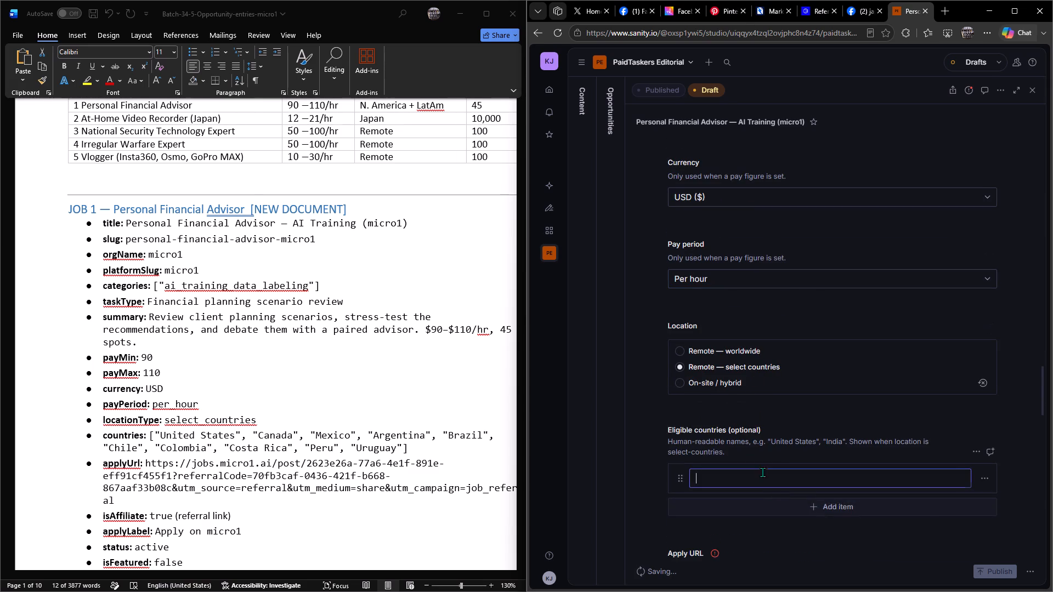
scroll(754, 412, down, 2)
text(United States)
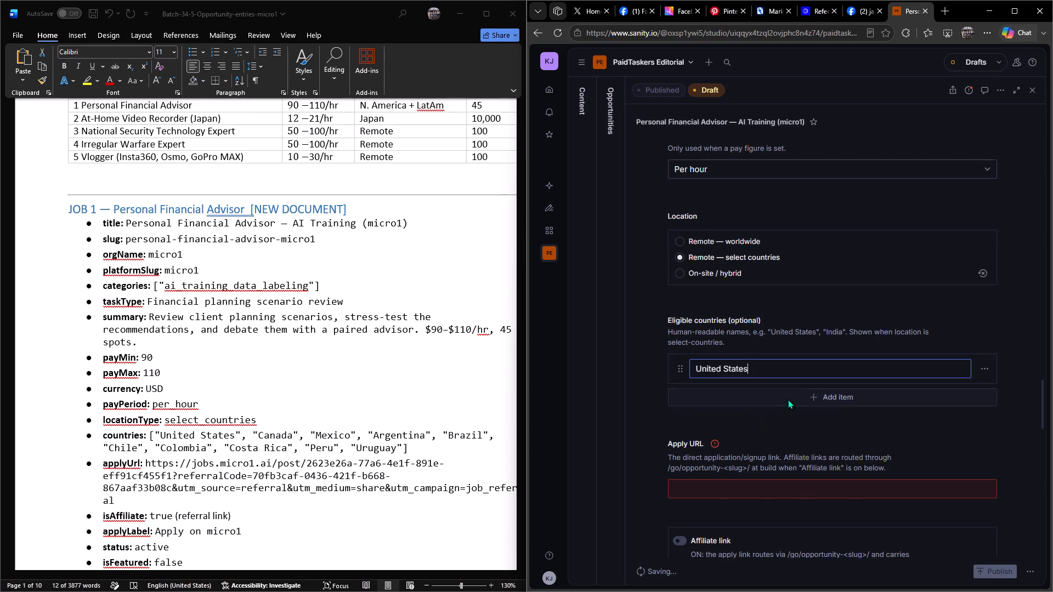
click(788, 399)
text(Canada)
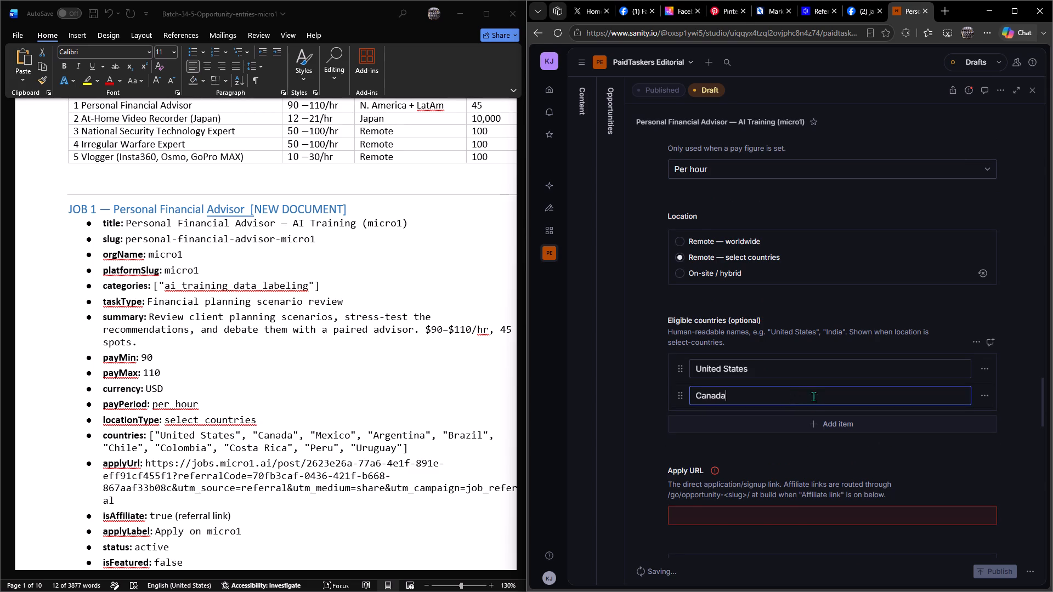
click(820, 427)
text(Mexico)
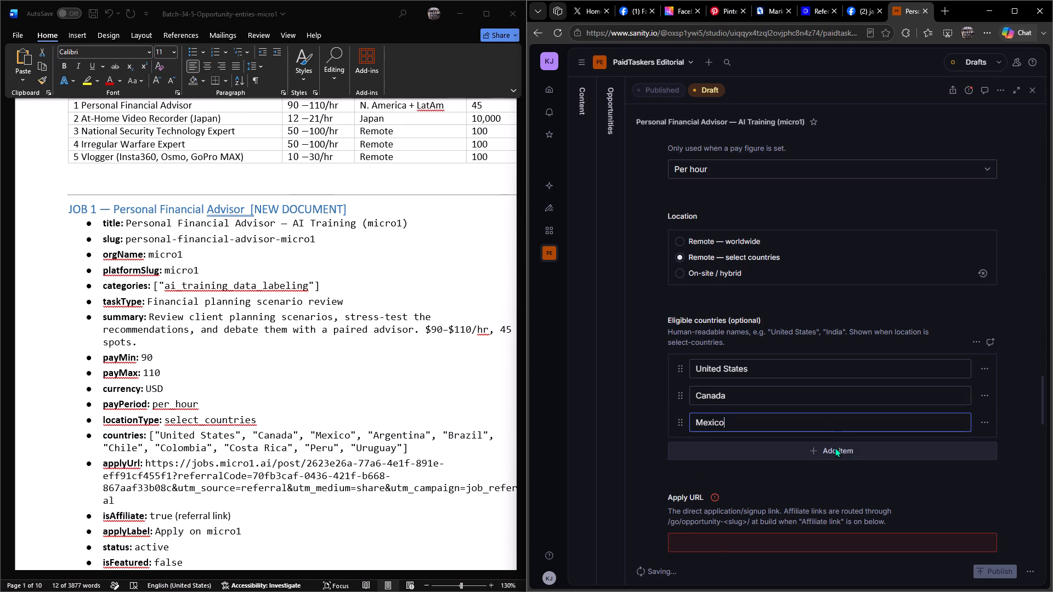
click(835, 447)
text(Argentic)
key(BackSpace)
text(na)
key(space)
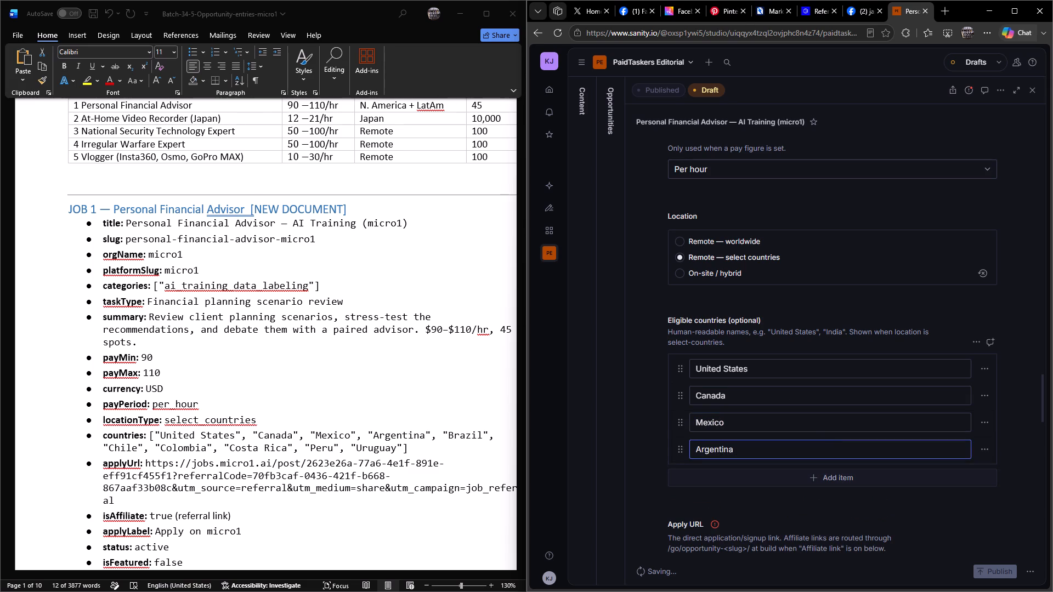
key(BackSpace)
Add Brazil, Chile, Colombia and Costa Rica to the eligible countries.
scroll(904, 372, down, 2)
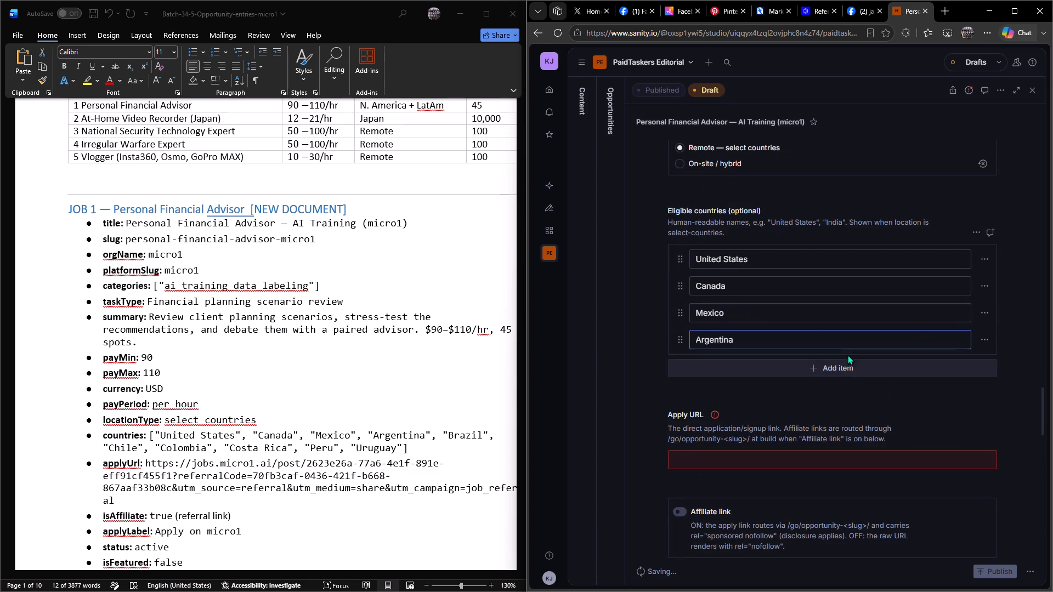
click(842, 372)
text(Brazil)
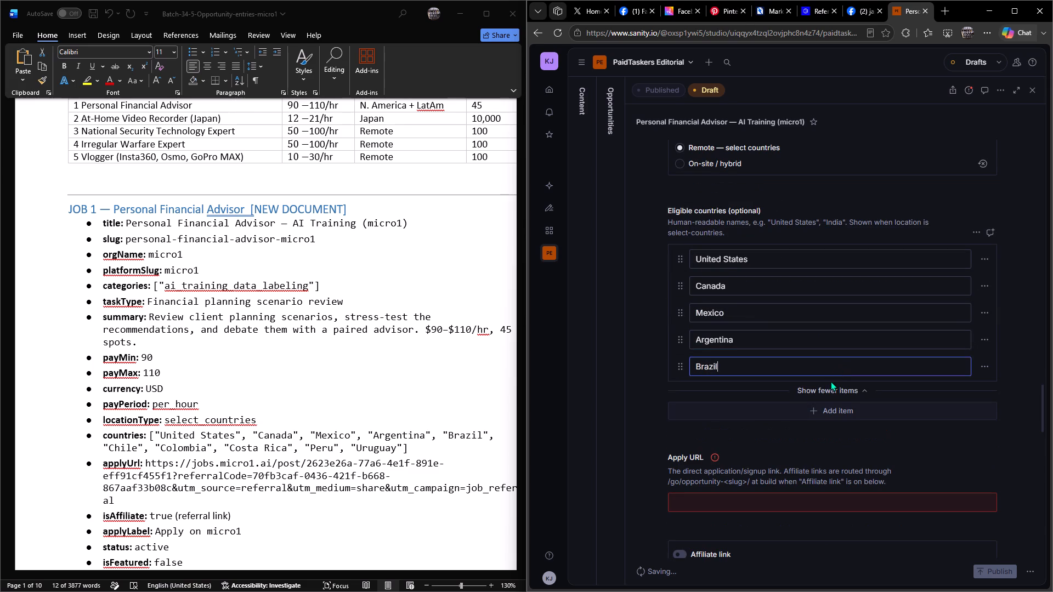
click(848, 413)
text(Chile)
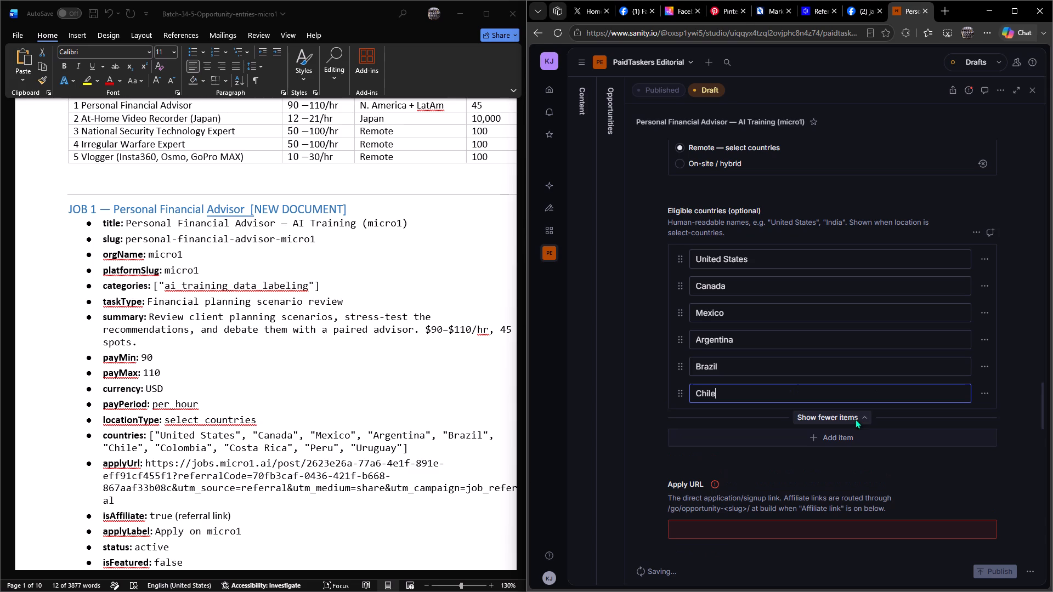
click(860, 432)
text(Colombia)
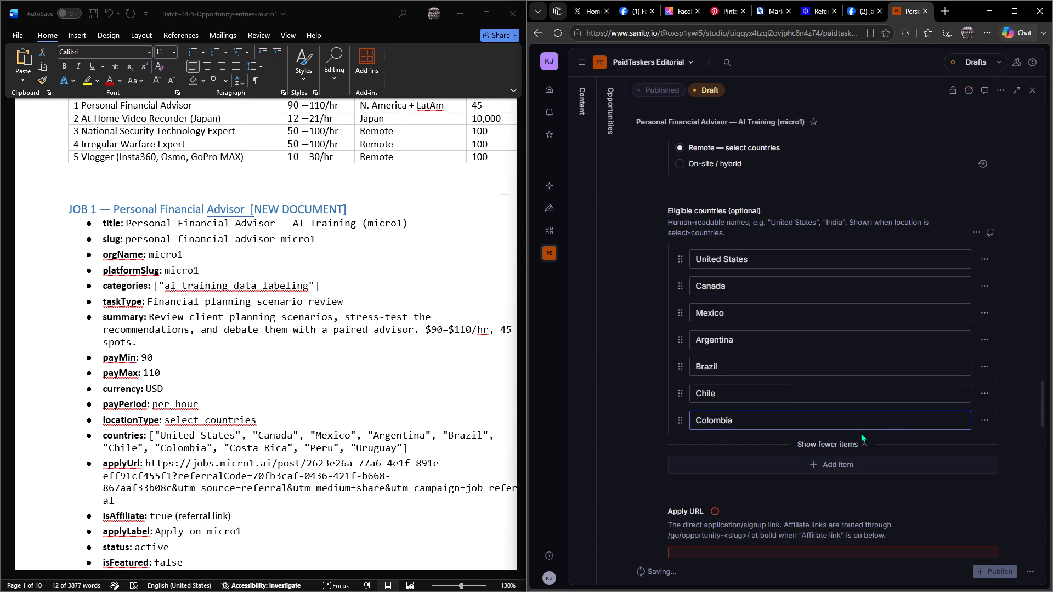
click(858, 468)
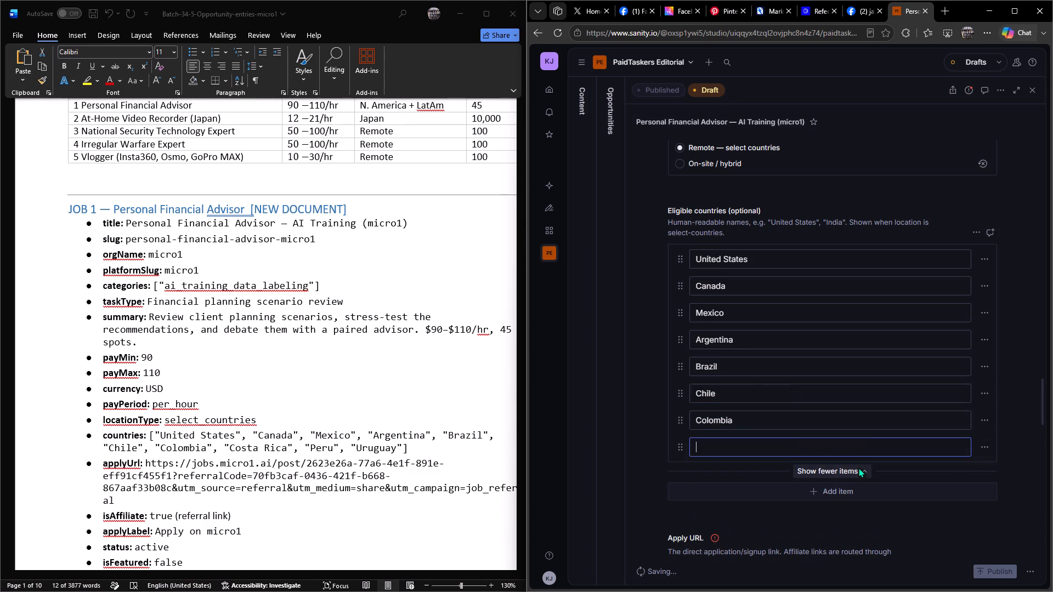
text(Cos)
key(BackSpace)
text(sta Rica)
Add Peru and Uruguay to complete the eligible countries from JOB 1's list in Word.
click(858, 489)
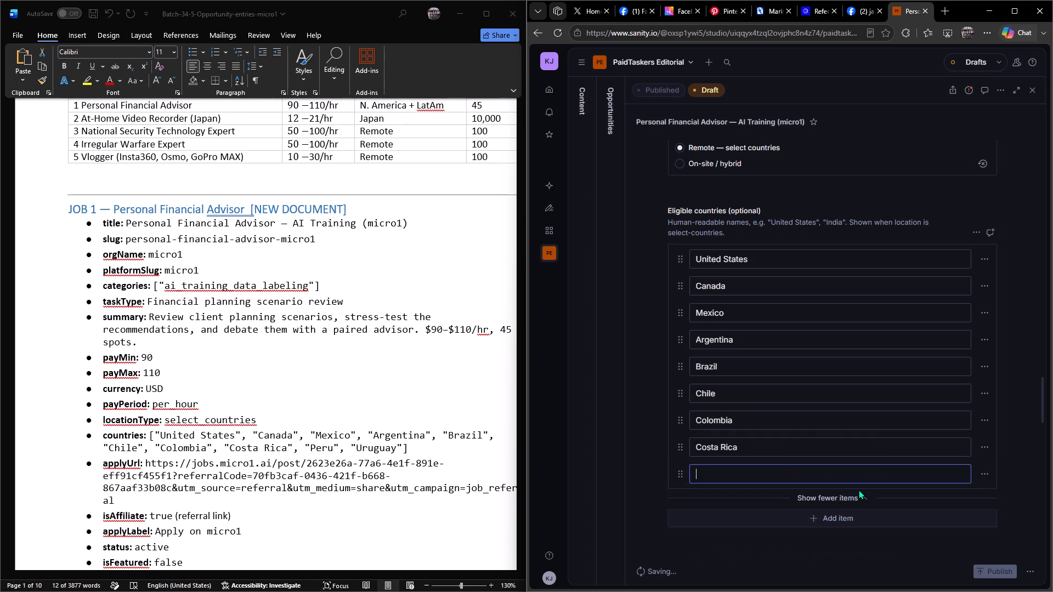
text(Peru)
click(867, 516)
text(uru)
key(BackSpace)
key(BackSpace)
key(BackSpace)
text(Uruguay)
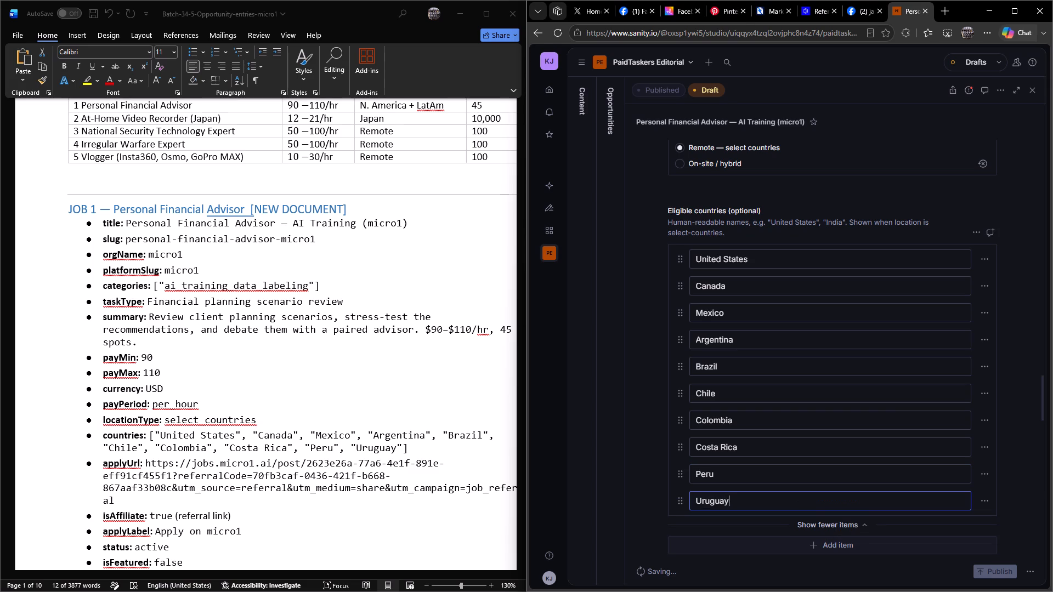
click(1015, 411)
Fill in the Apply URL with the full applyUrl link copied from JOB 1 in Word.
scroll(1015, 411, down, 6)
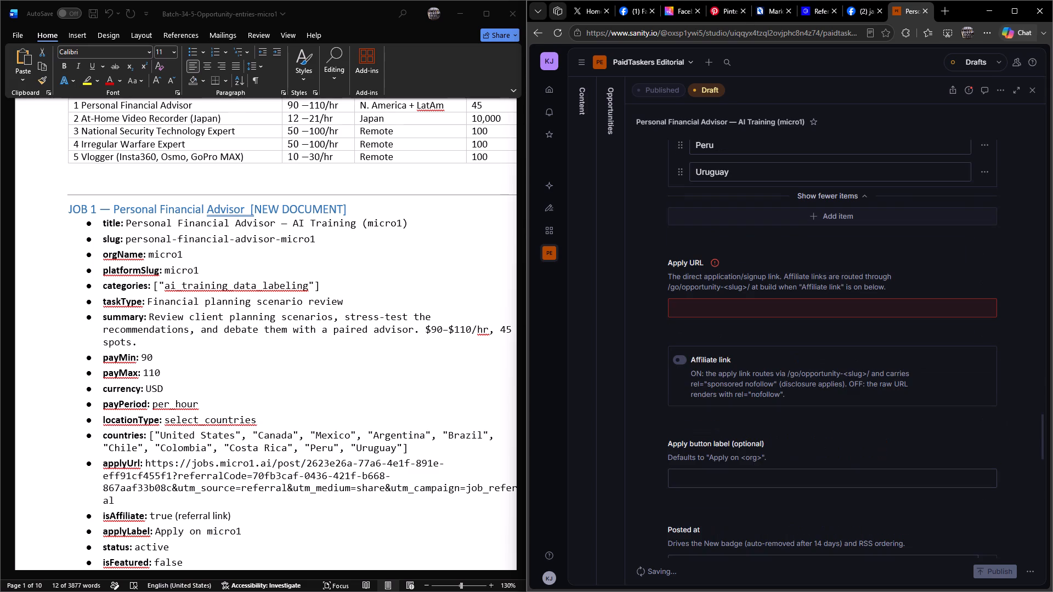
click(857, 308)
scroll(838, 383, up, 5)
scroll(838, 383, down, 2)
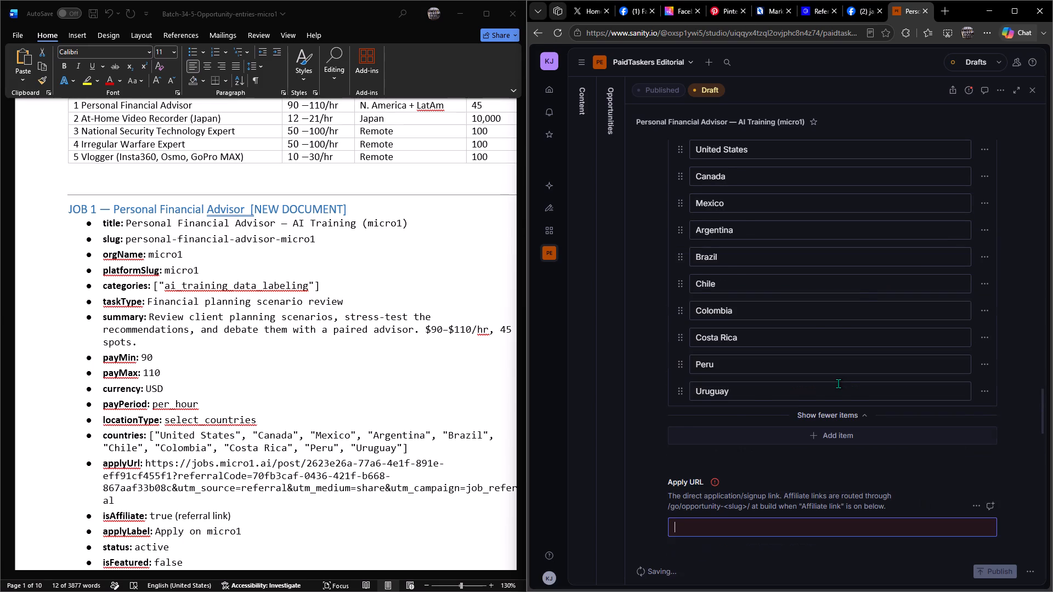
scroll(838, 383, down, 1)
scroll(302, 353, down, 2)
click(302, 353)
scroll(302, 353, down, 3)
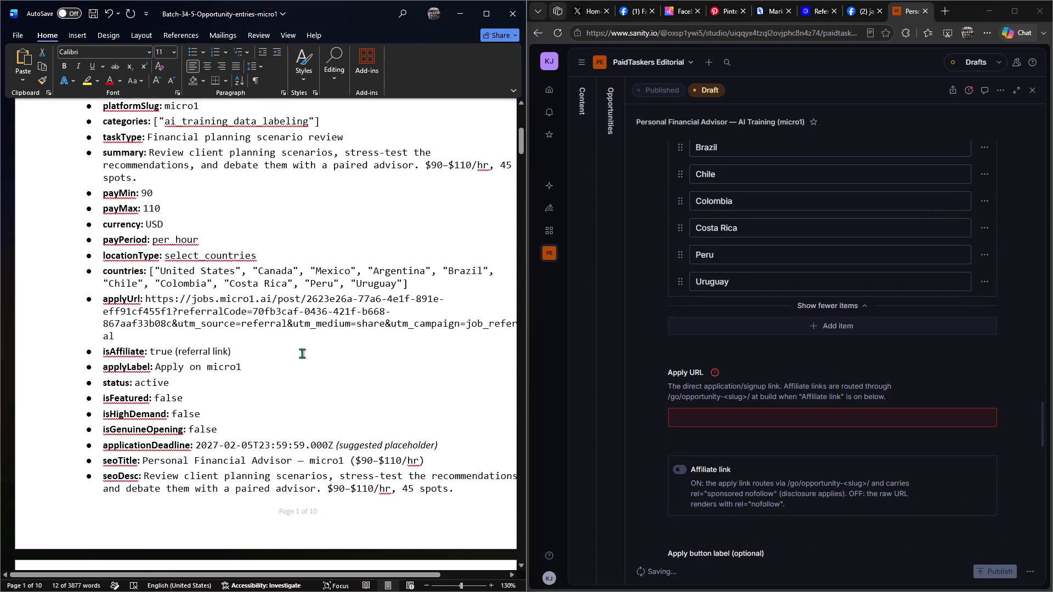
scroll(302, 353, down, 3)
click(241, 252)
click(128, 240)
drag(128, 238, 134, 223)
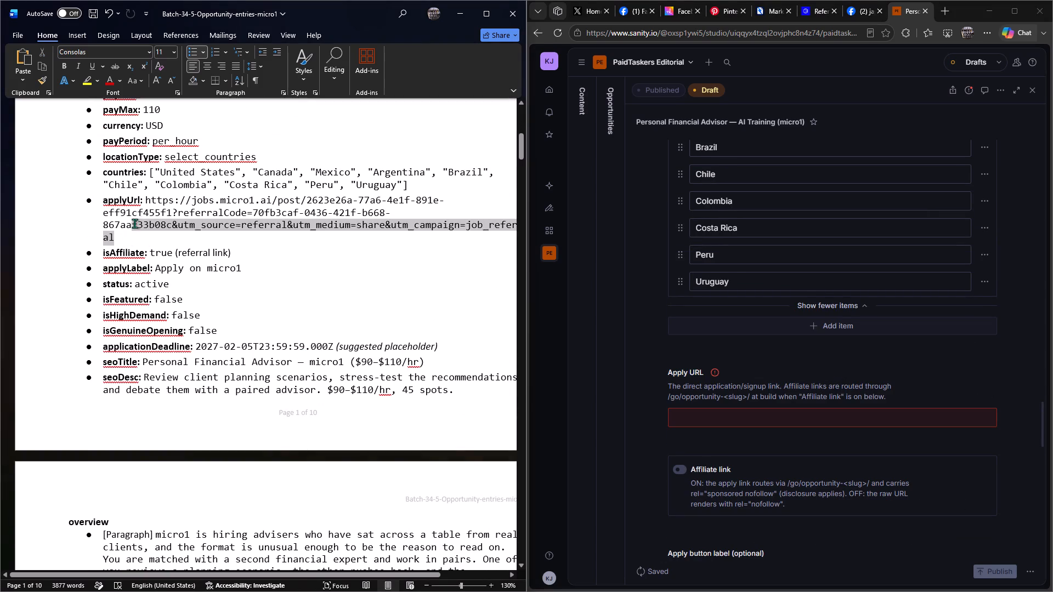
drag(134, 223, 146, 200)
key(ctrl+c)
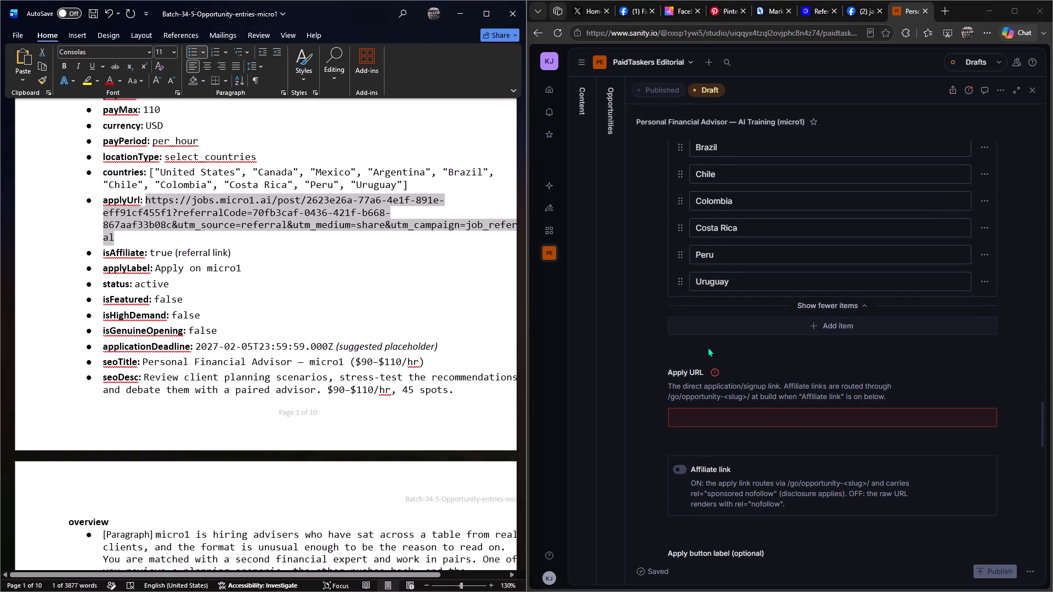
click(778, 422)
key(ctrl+v)
Turn on the Affiliate link option for the opportunity.
click(681, 473)
Set the opportunity's application deadline to December 31, 2026.
scroll(690, 455, down, 3)
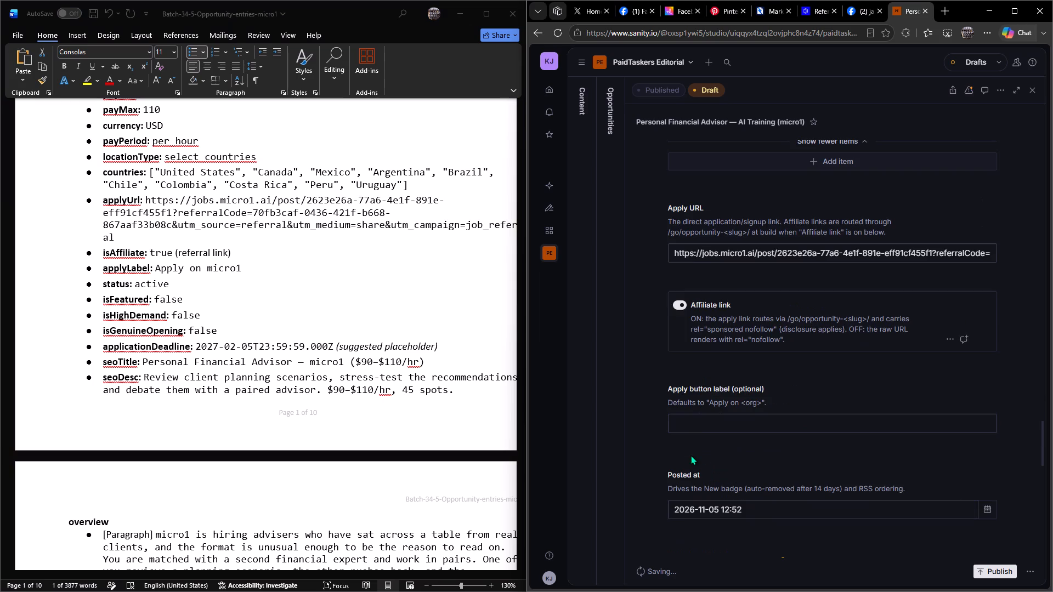
scroll(793, 417, down, 3)
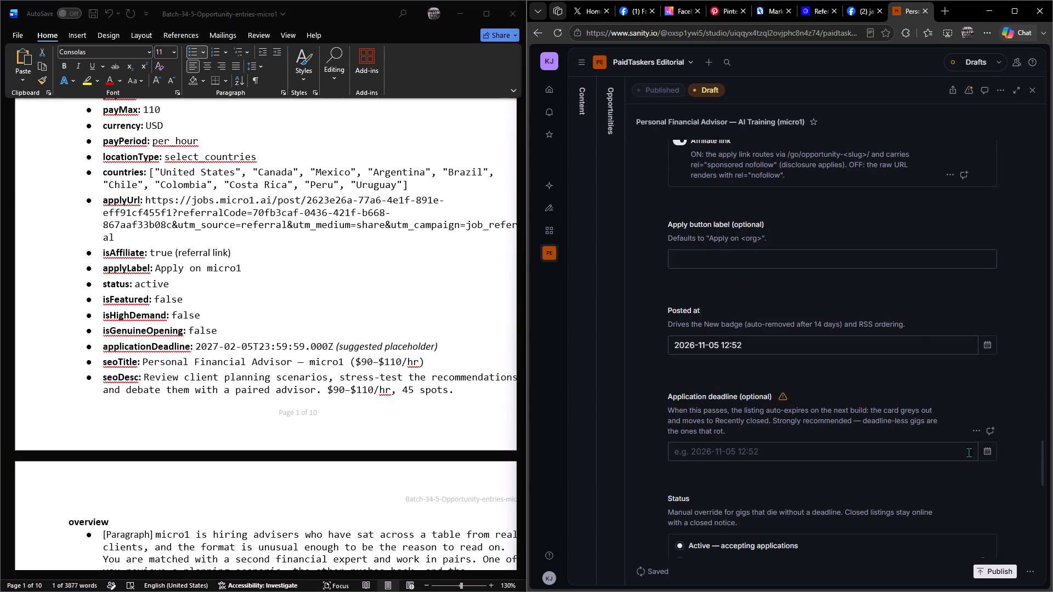
click(984, 454)
click(828, 295)
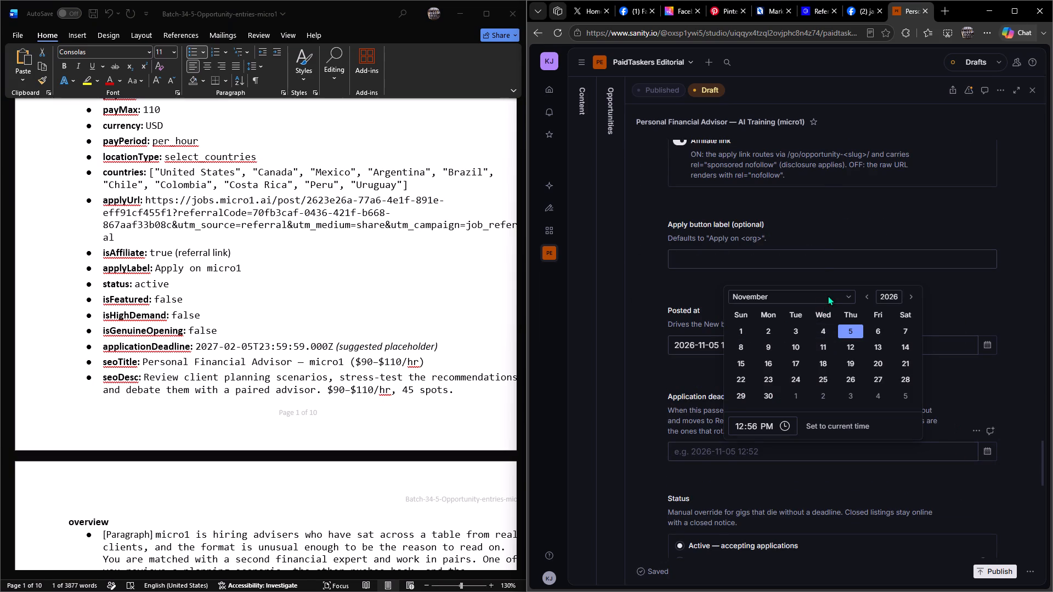
click(801, 455)
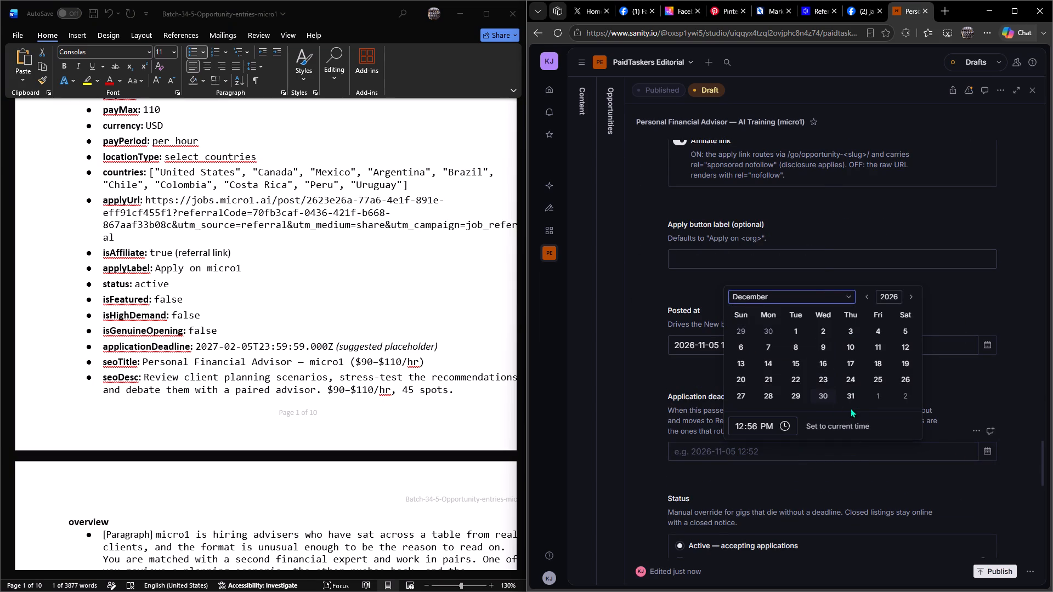
click(853, 397)
click(653, 366)
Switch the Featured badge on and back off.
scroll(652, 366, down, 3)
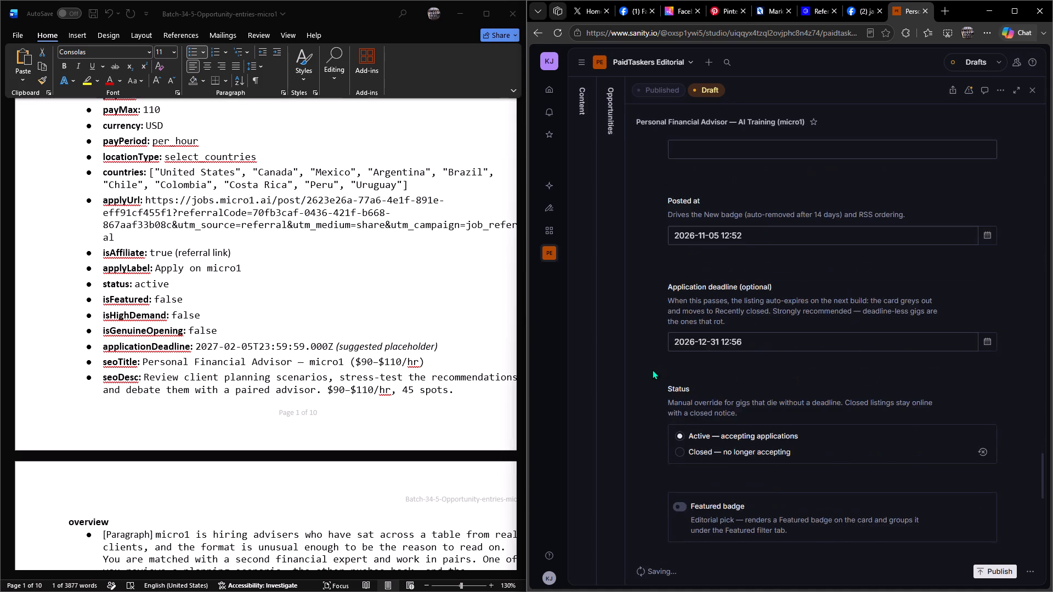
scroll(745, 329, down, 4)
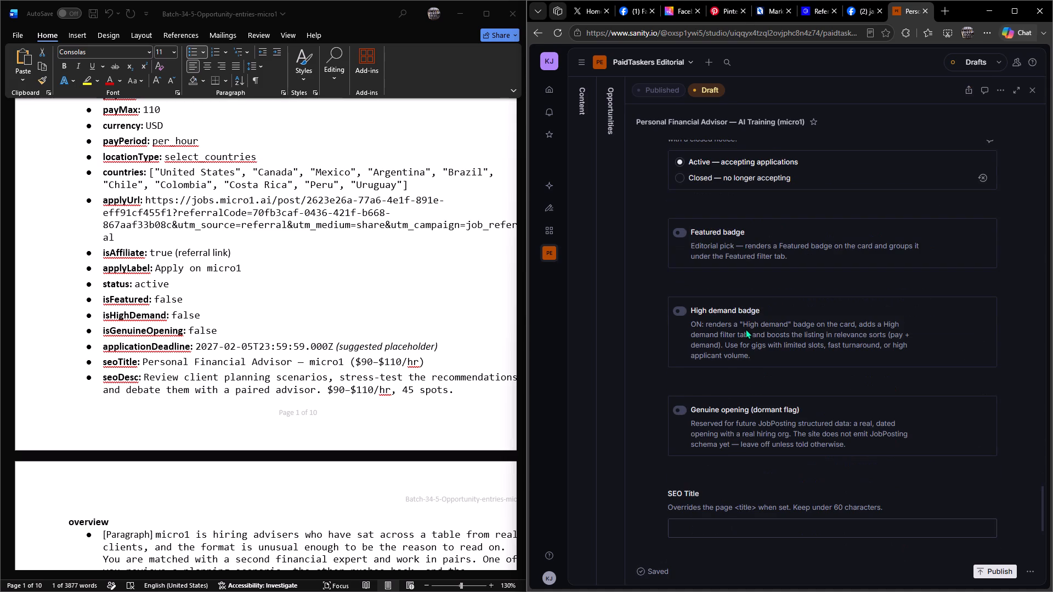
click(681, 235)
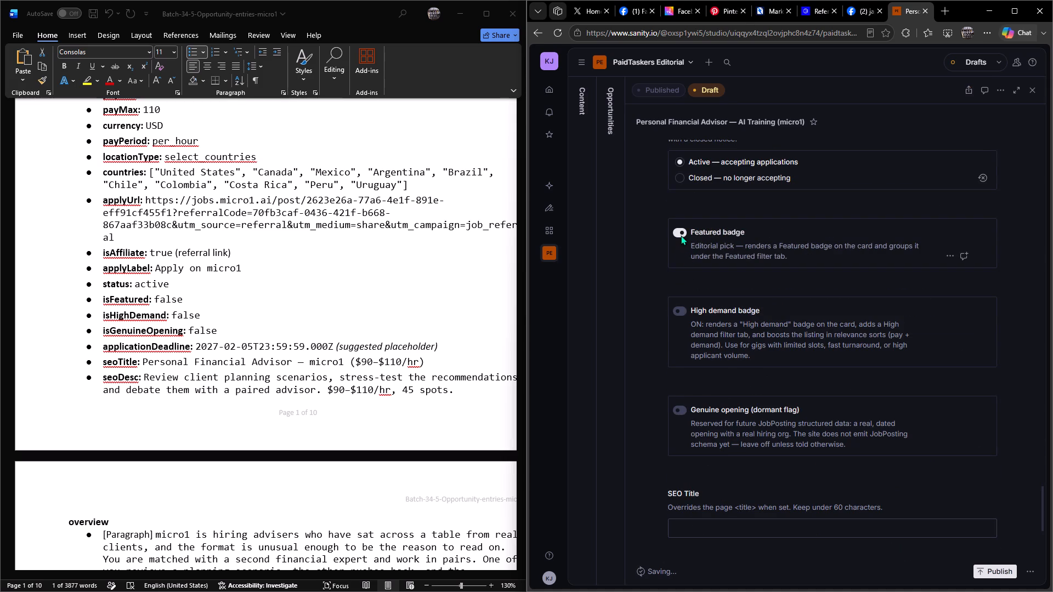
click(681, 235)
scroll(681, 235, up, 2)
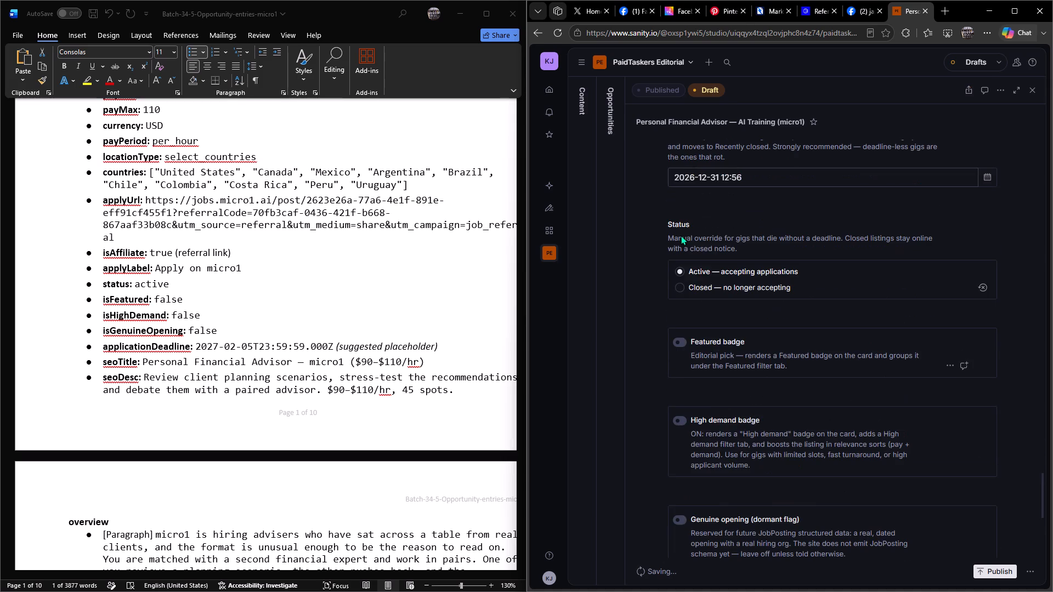
Set the SEO title to "Personal Financial Advisor — micro1", copied from JOB 1's seoTitle in Word without the pay range.
scroll(681, 235, down, 6)
click(696, 321)
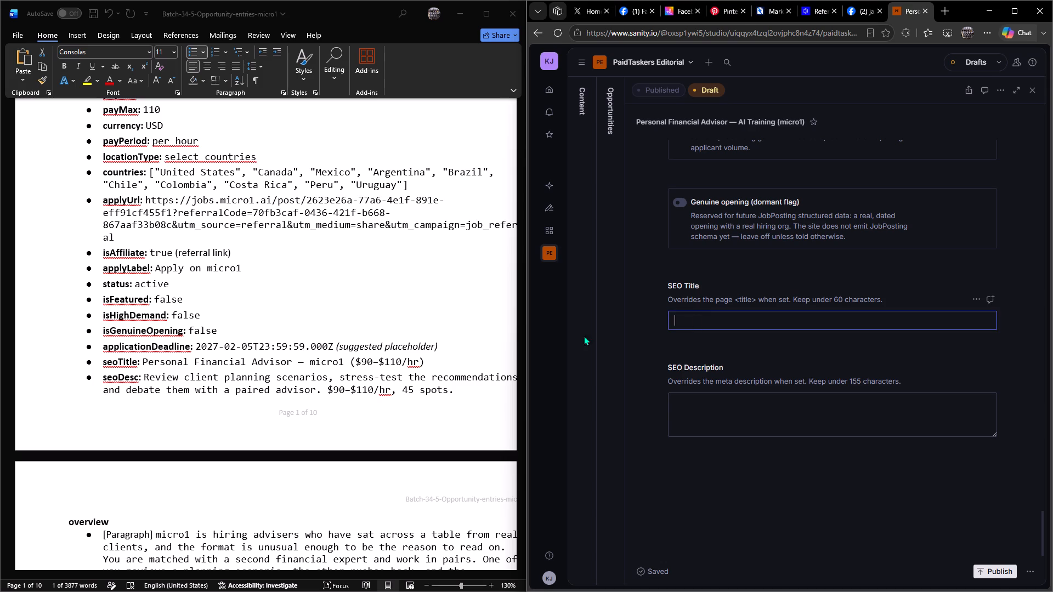
click(342, 316)
scroll(342, 316, down, 3)
click(342, 316)
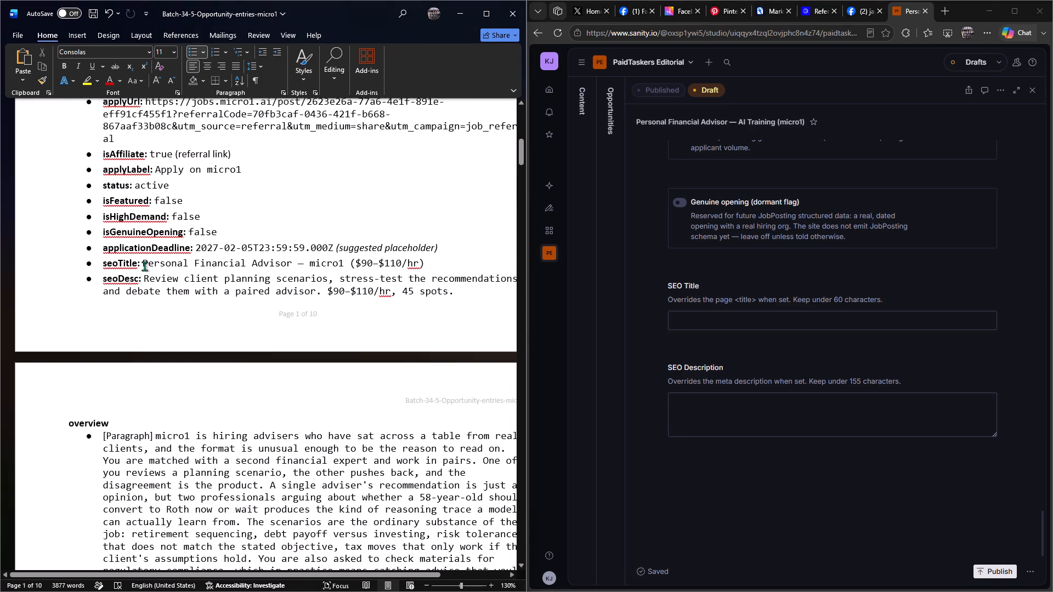
drag(144, 265, 335, 262)
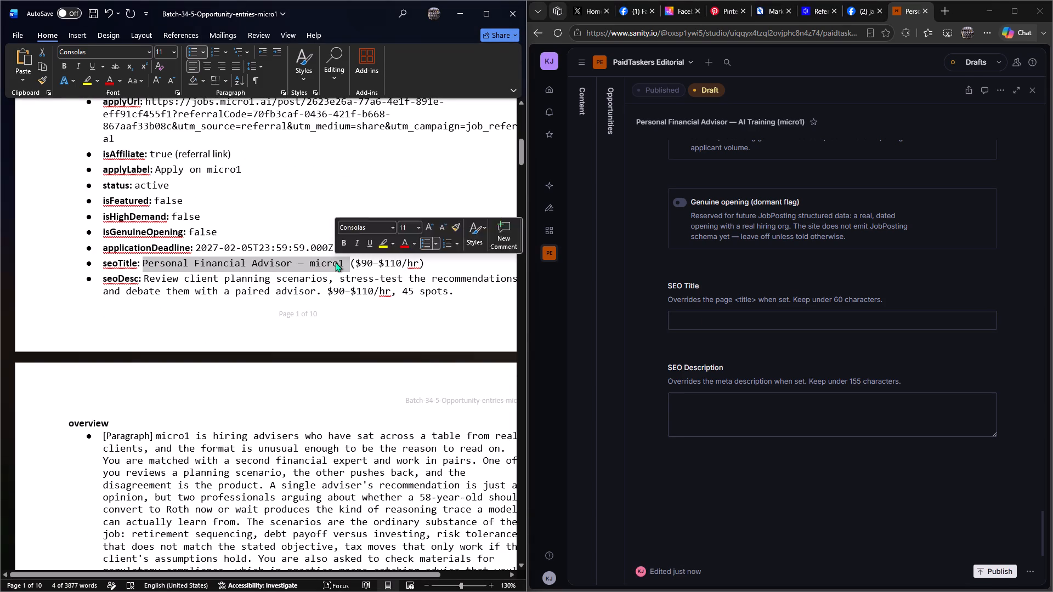
key(ctrl+c)
click(797, 319)
key(ctrl+v)
Fill in the SEO description with JOB 1's full seoDesc text copied from Word.
click(744, 406)
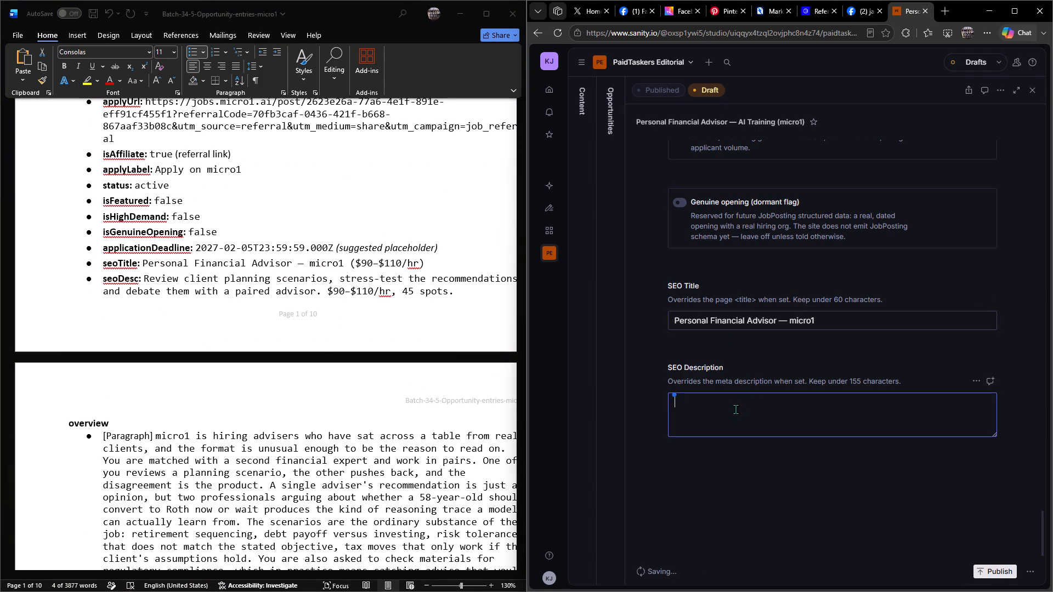
click(228, 310)
click(205, 306)
drag(145, 278, 452, 289)
key(ctrl+c)
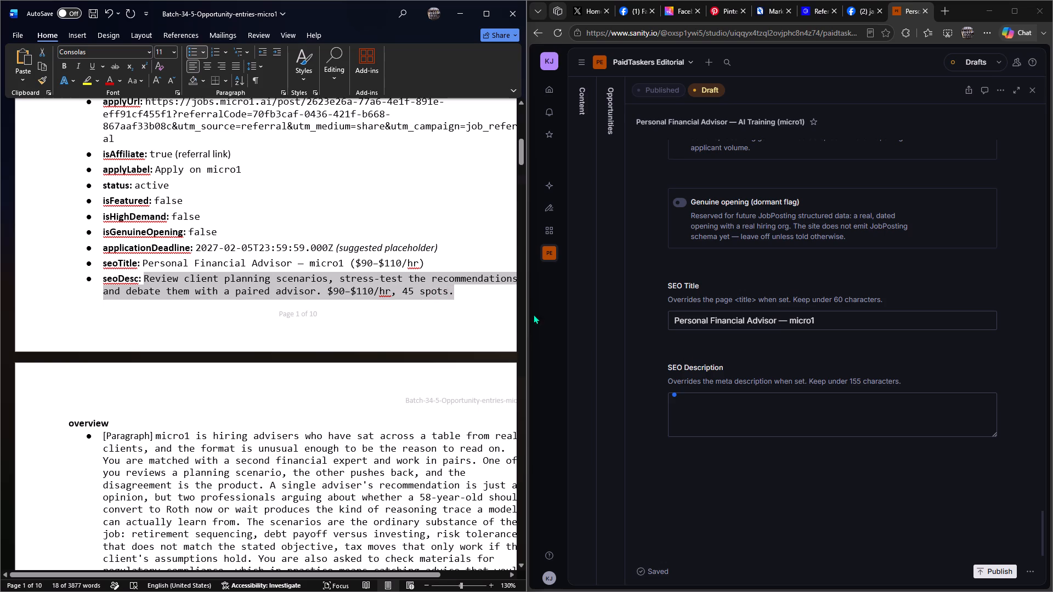
click(750, 412)
key(ctrl+v)
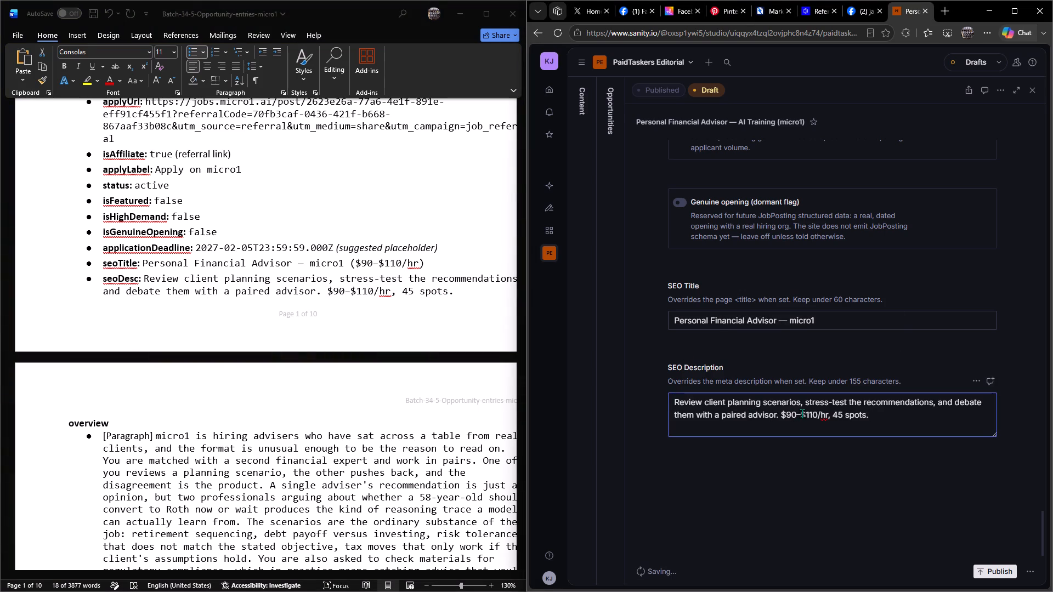
Remove the pay range "$90–$110/hr," from the SEO description, keeping "45 spots." after the first sentence.
click(833, 412)
key(BackSpace)
key(BackSpace)
key(BackSpace)
key(BackSpace)
key(BackSpace)
key(BackSpace)
key(BackSpace)
key(BackSpace)
key(BackSpace)
key(BackSpace)
key(BackSpace)
key(BackSpace)
key(BackSpace)
click(819, 481)
Publish the Personal Financial Advisor — AI Training (micro1) opportunity.
scroll(836, 350, down, 5)
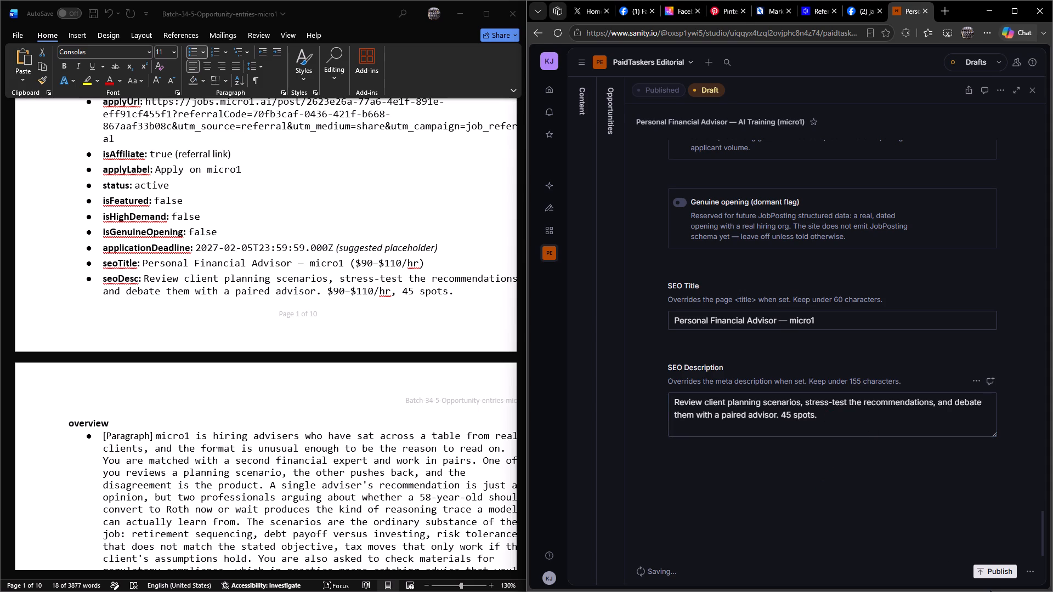
click(999, 573)
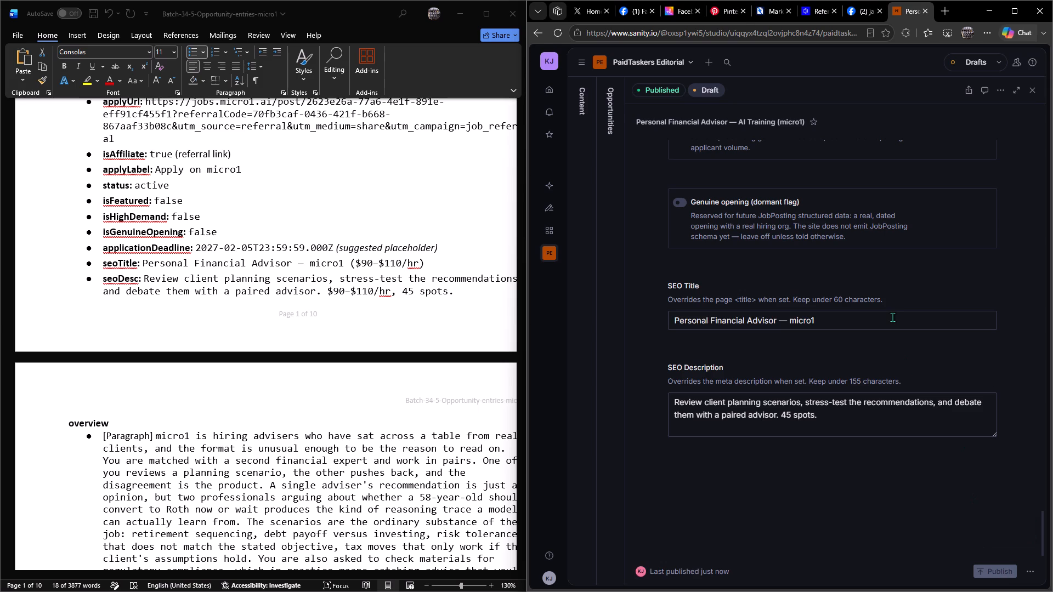
Switch the studio from the Drafts view to the Published version of the opportunity.
click(994, 58)
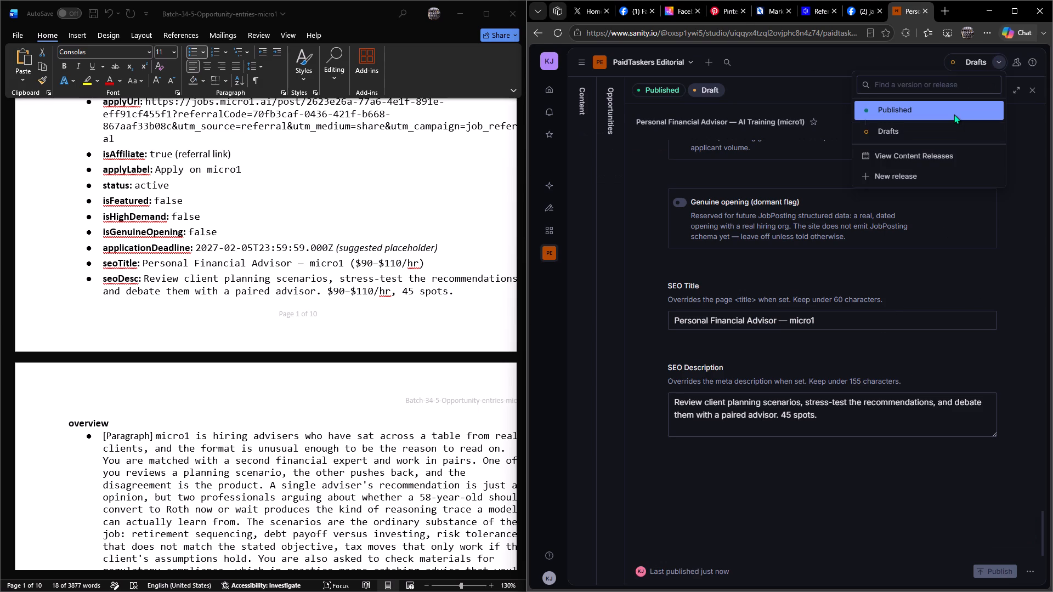
click(954, 114)
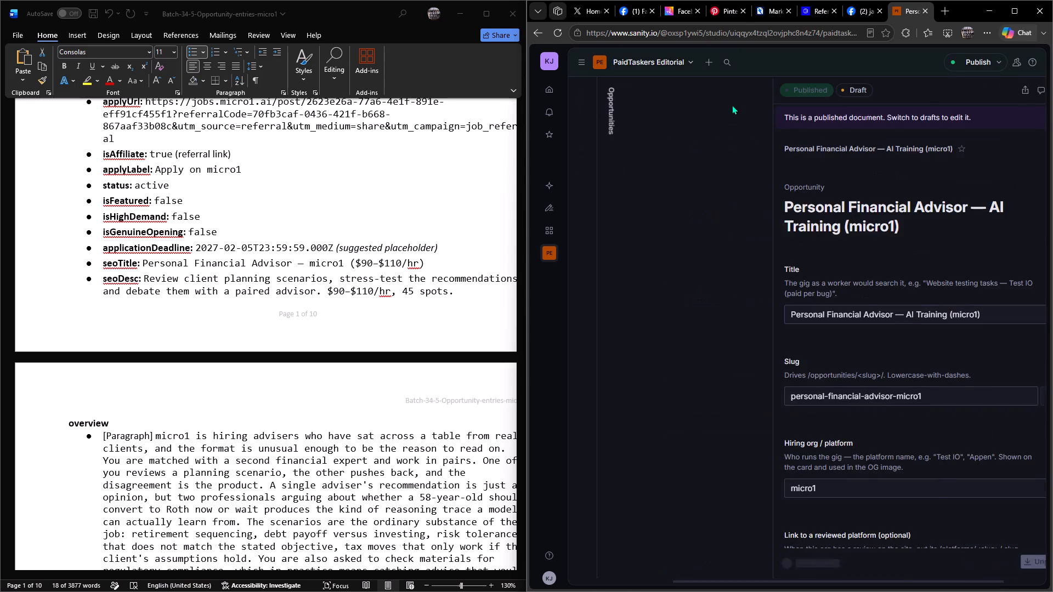
click(1021, 9)
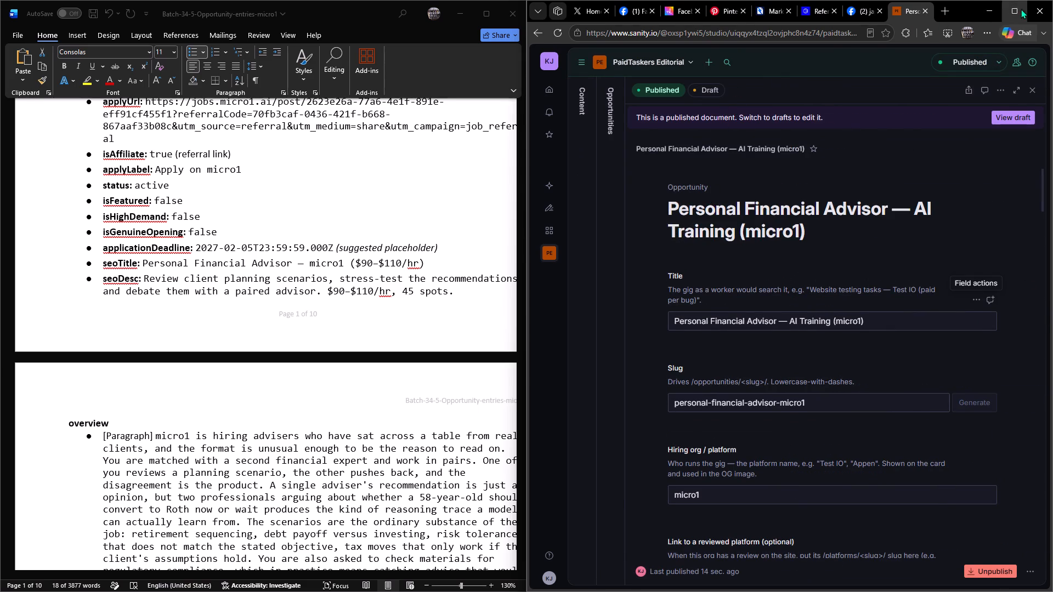
click(438, 4)
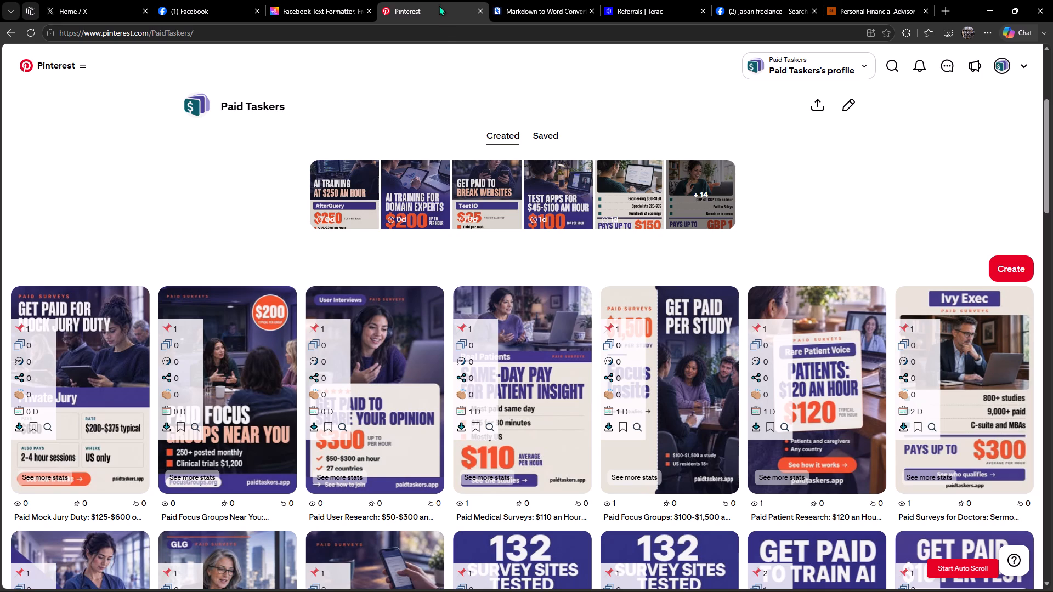
click(446, 35)
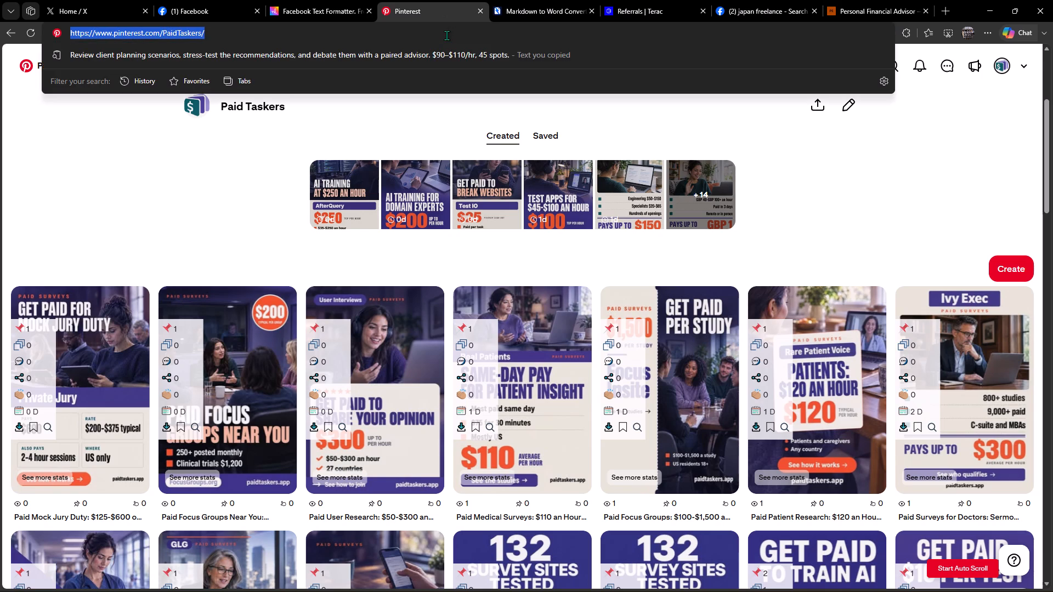
key(y)
key(Return)
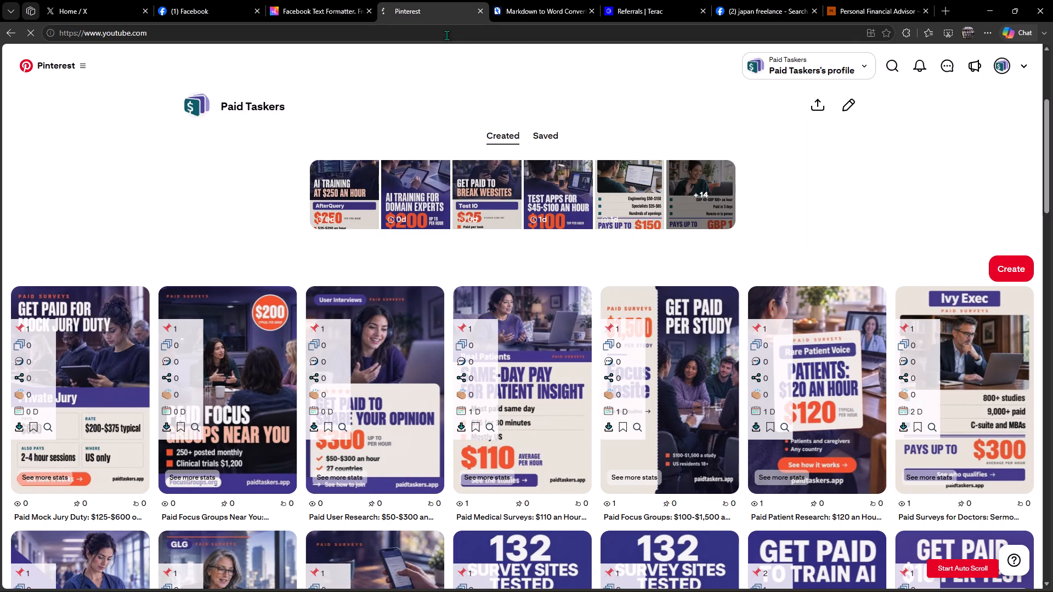